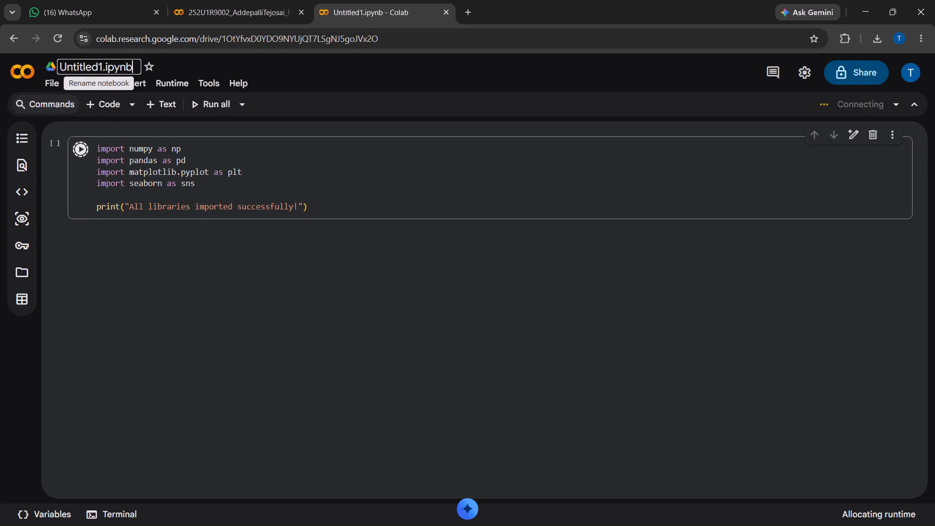
Rename the Colab notebook using the student's roll number and name followed by "_FDS_Lab-Report-02", matching the first lab report's naming pattern.
key(BackSpace)
key(BackSpace)
key(BackSpace)
key(BackSpace)
key(BackSpace)
key(BackSpace)
key(BackSpace)
key(BackSpace)
key(BackSpace)
key(BackSpace)
key(BackSpace)
key(BackSpace)
key(BackSpace)
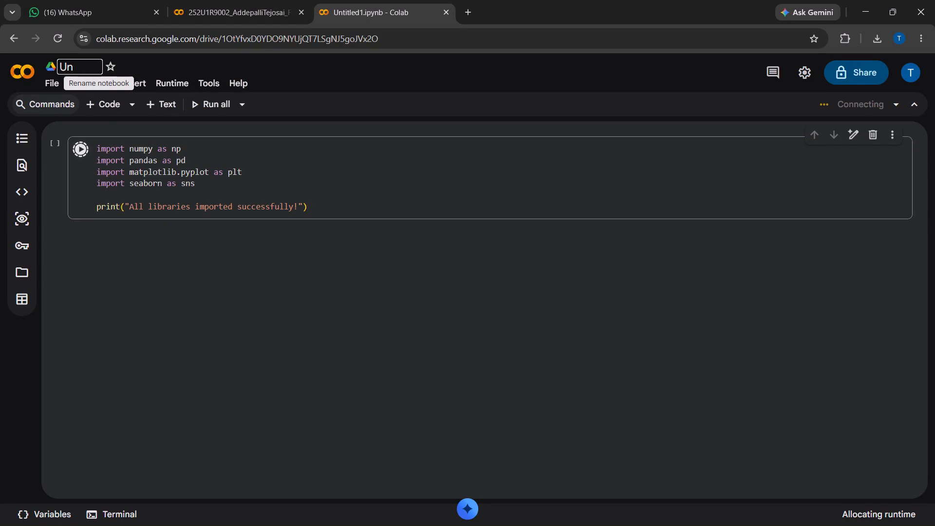
key(BackSpace)
key(BackSpace)
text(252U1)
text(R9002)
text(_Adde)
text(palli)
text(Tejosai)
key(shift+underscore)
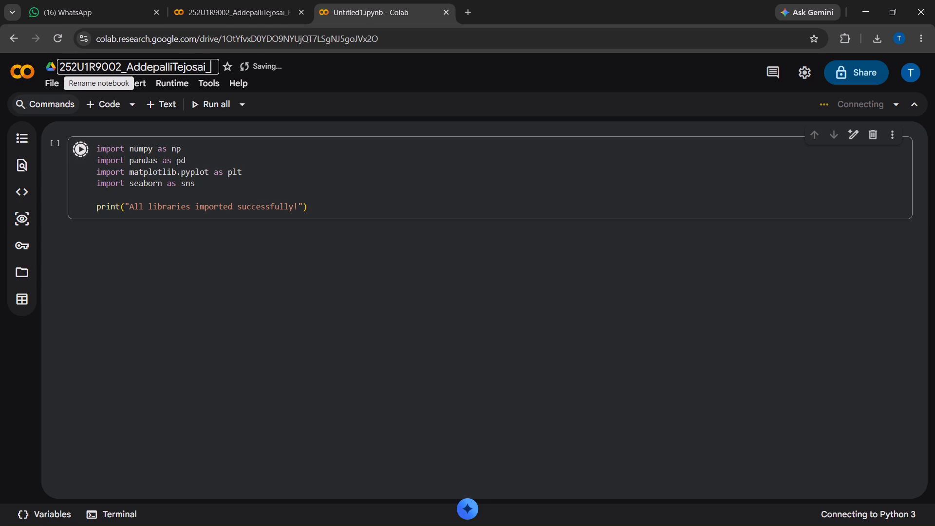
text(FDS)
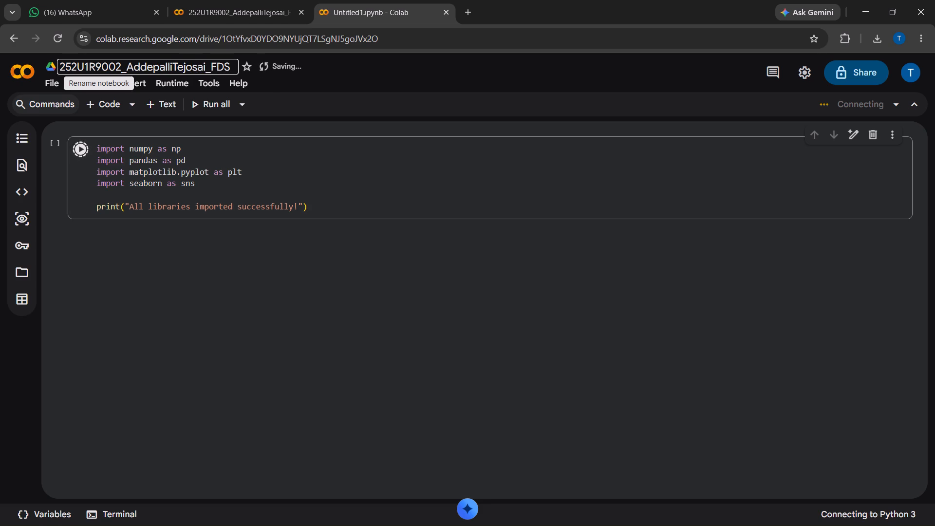
click(237, 0)
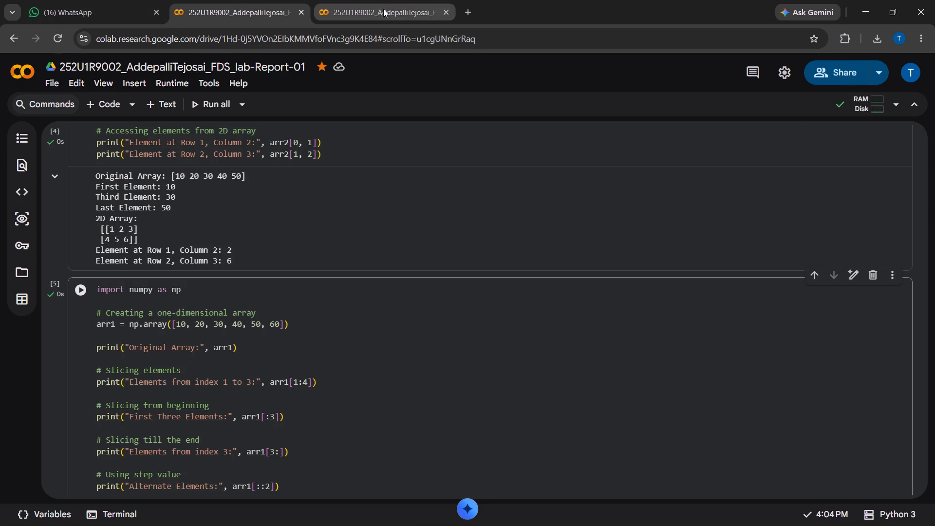
click(391, 5)
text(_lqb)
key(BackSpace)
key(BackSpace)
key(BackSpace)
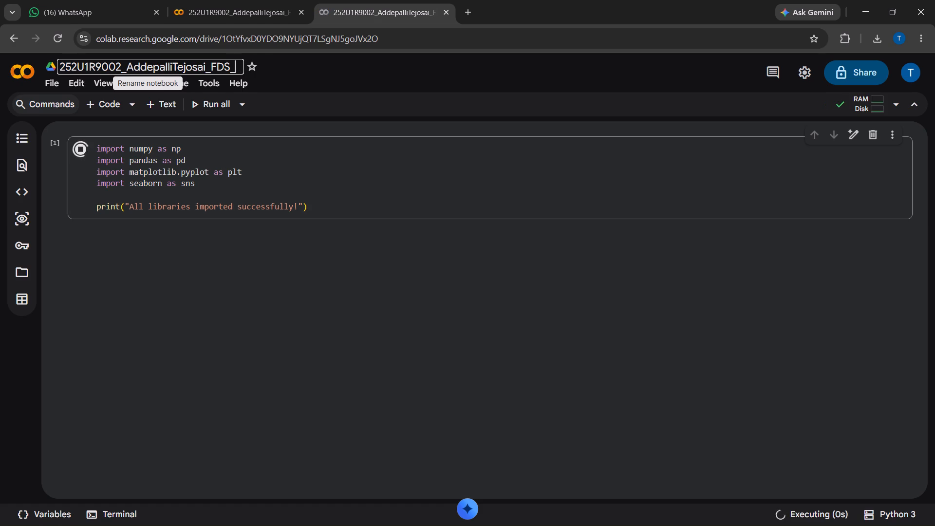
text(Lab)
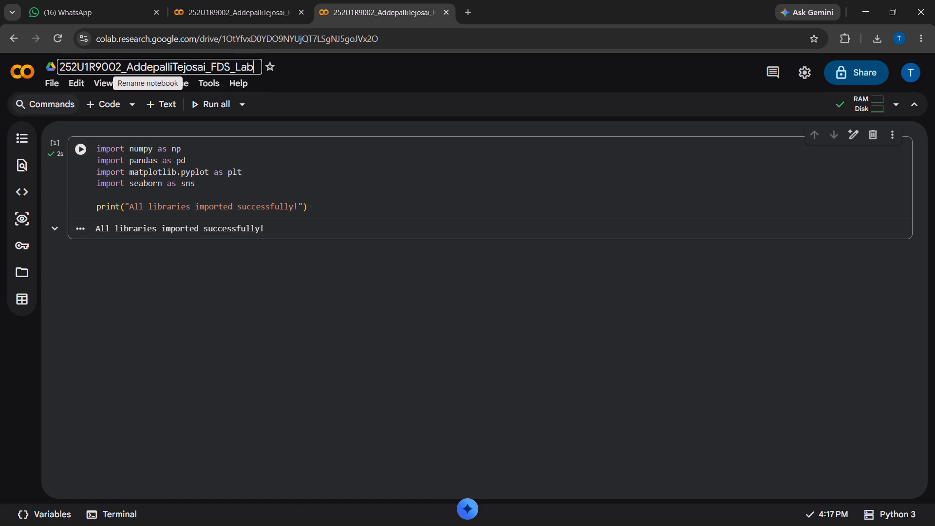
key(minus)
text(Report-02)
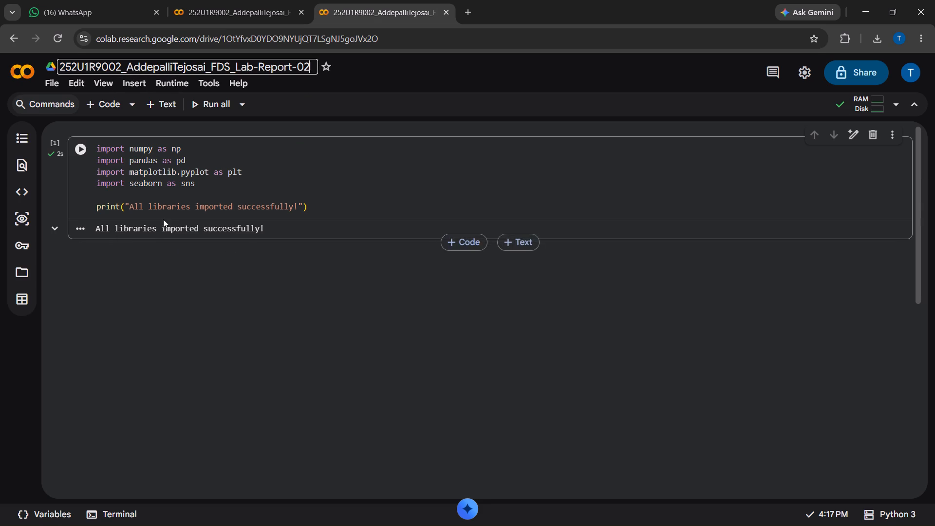
click(254, 289)
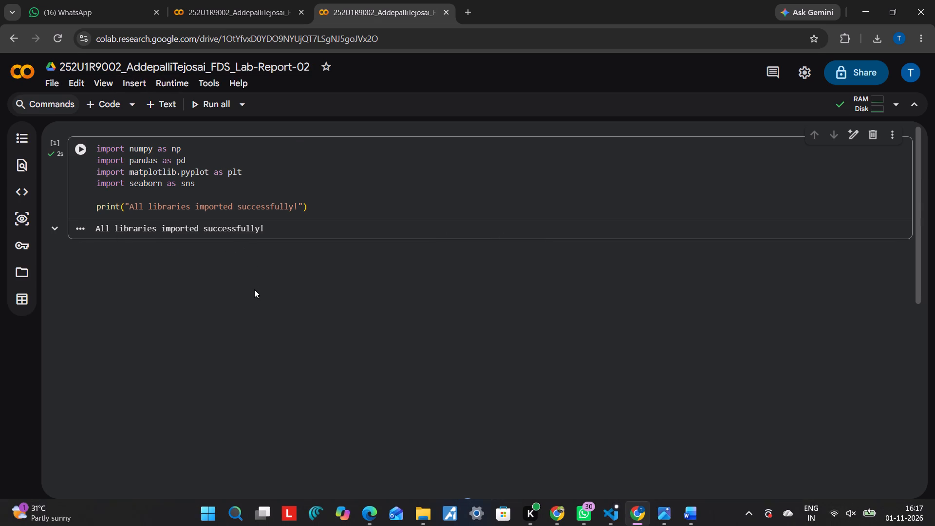
key(shift+super+s)
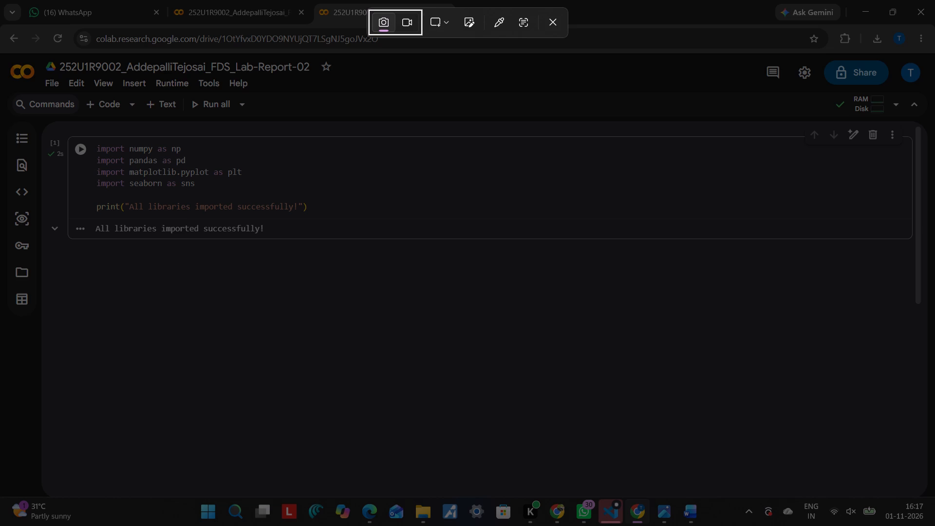
click(557, 23)
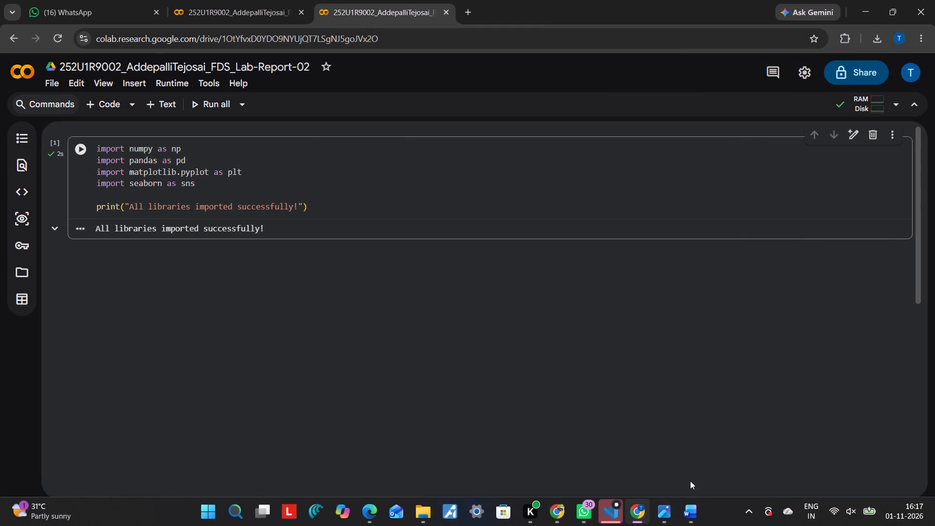
Switch to the Assignment_format document in Word and delete all old screenshots, explanations and the Colab link below the student details table.
click(696, 518)
scroll(508, 284, up, 1)
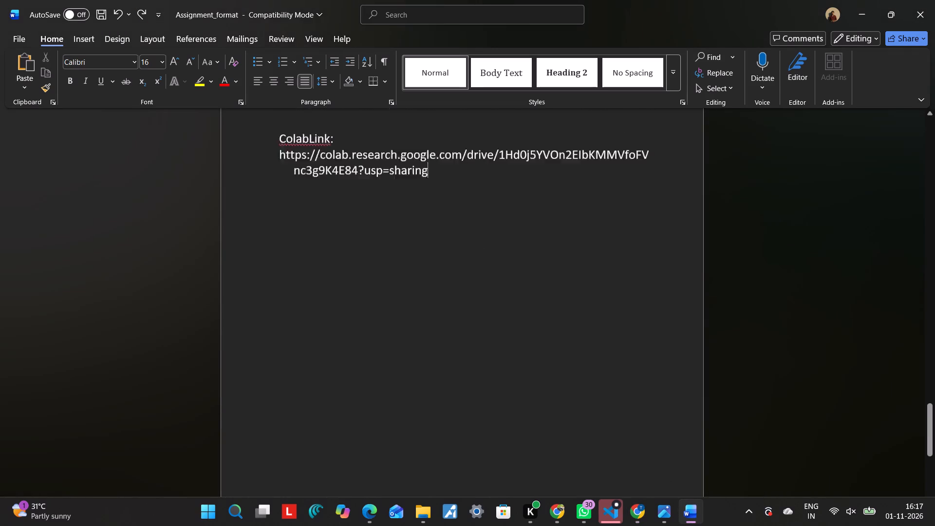
scroll(508, 284, up, 1)
scroll(508, 284, down, 1)
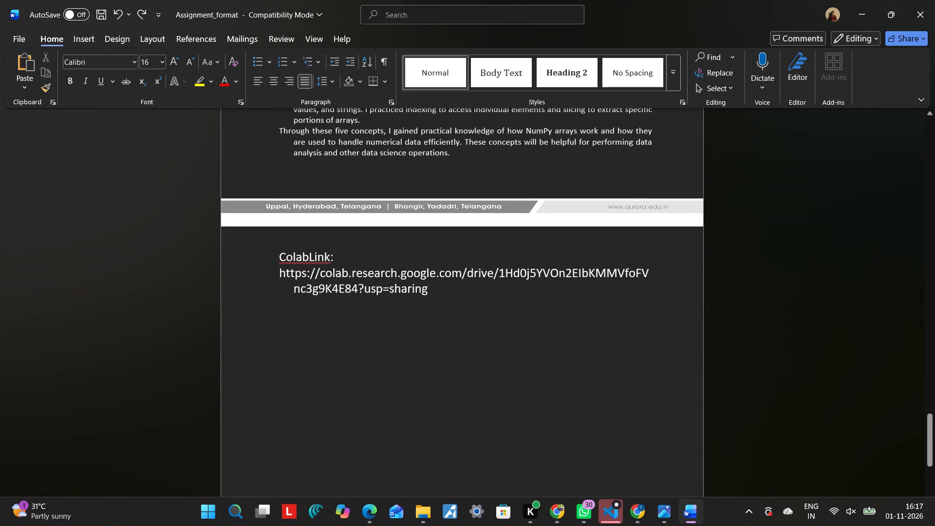
drag(447, 300, 356, 89)
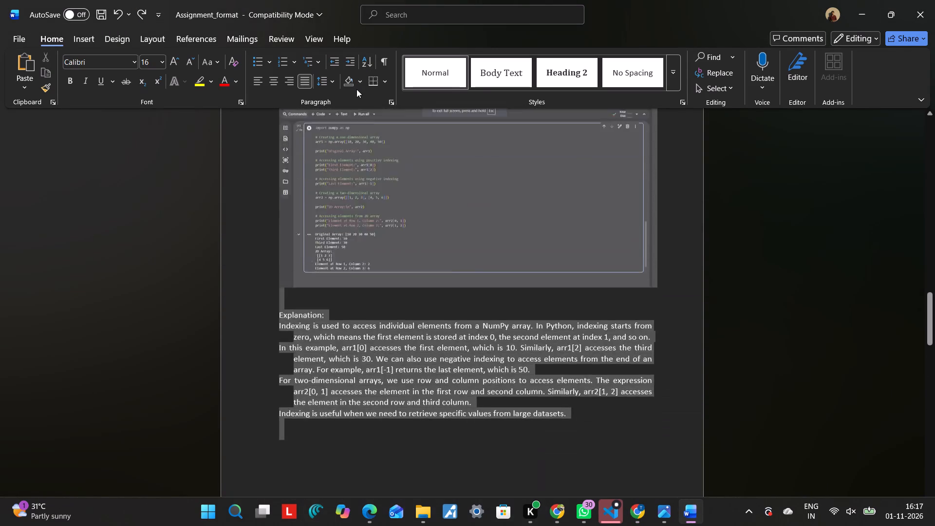
drag(356, 89, 352, 106)
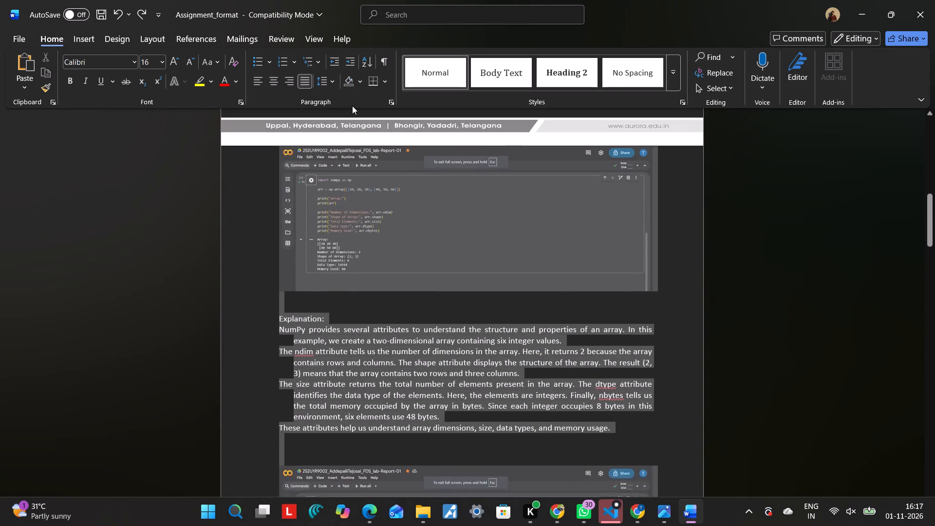
drag(352, 106, 362, 93)
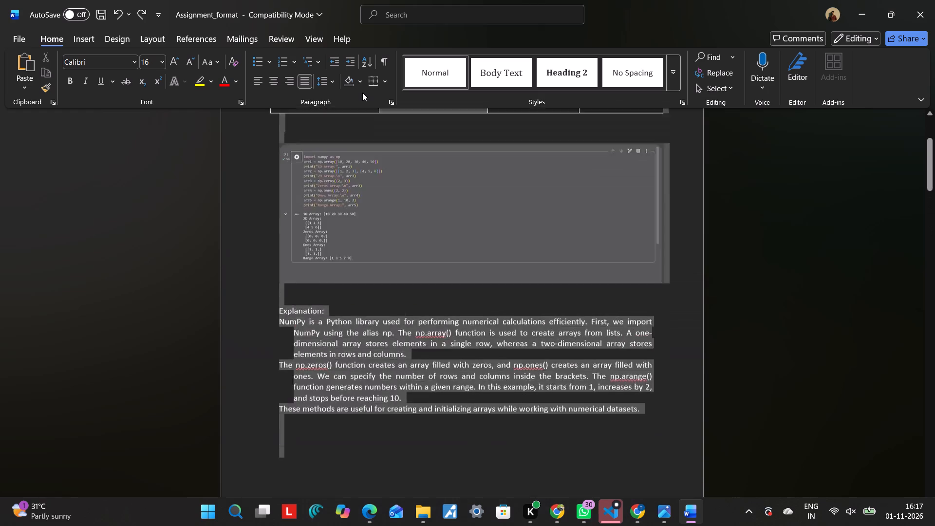
drag(362, 93, 311, 323)
key(BackSpace)
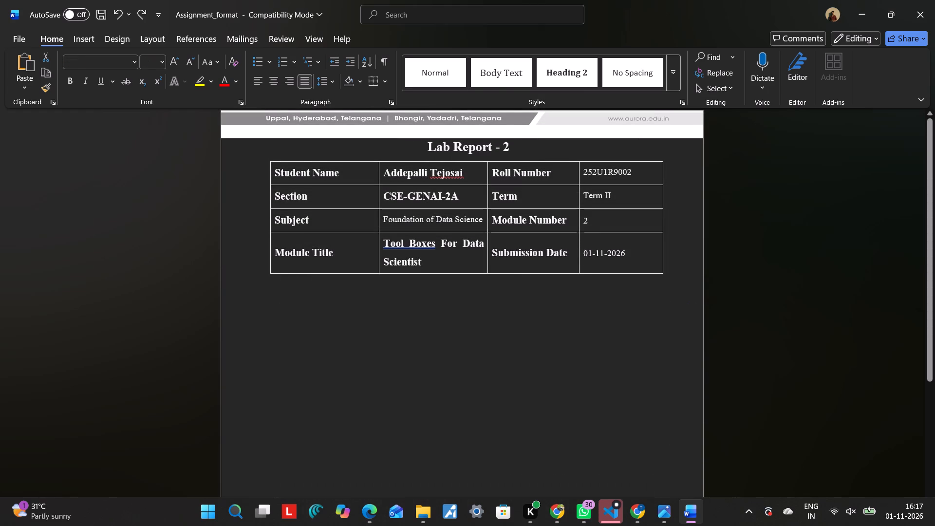
Switch to the Colab notebook in Chrome and capture a full-width screenshot from its title down past the library import cell's output.
click(643, 524)
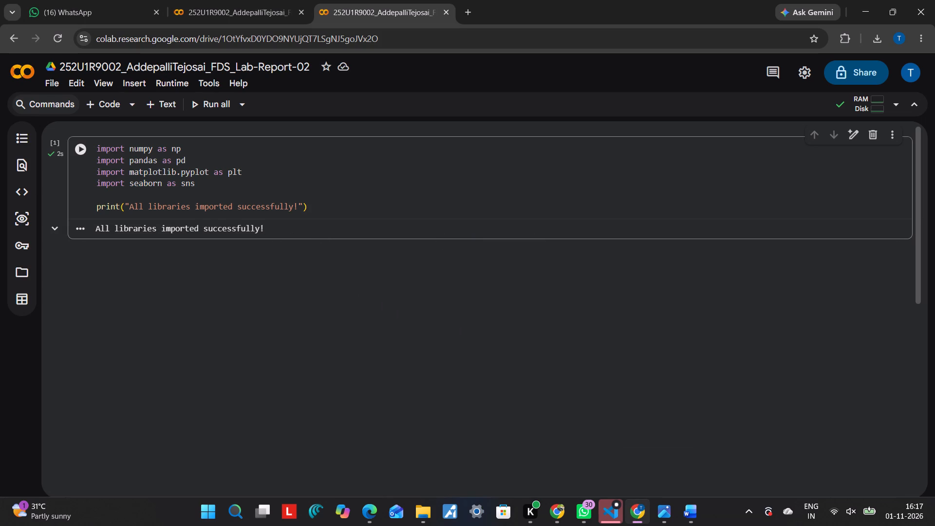
click(176, 277)
key(shift+super+s)
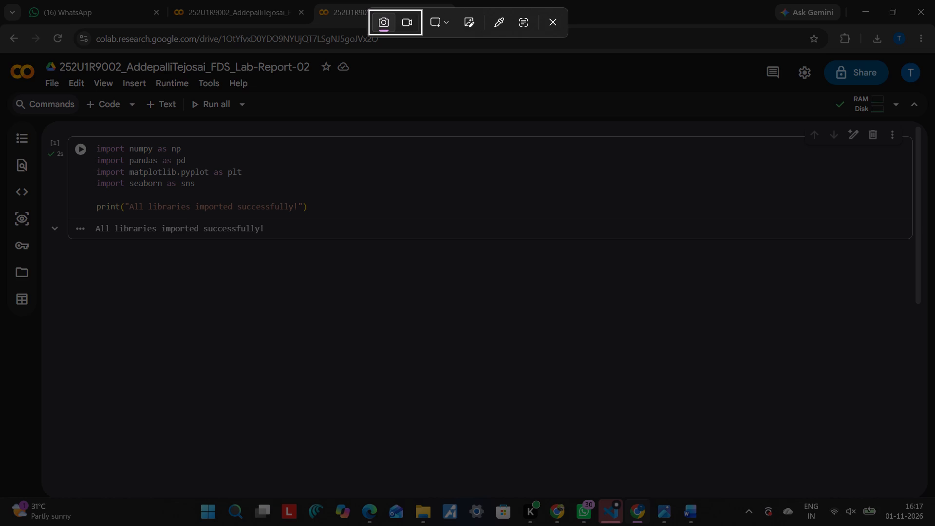
drag(0, 51, 934, 401)
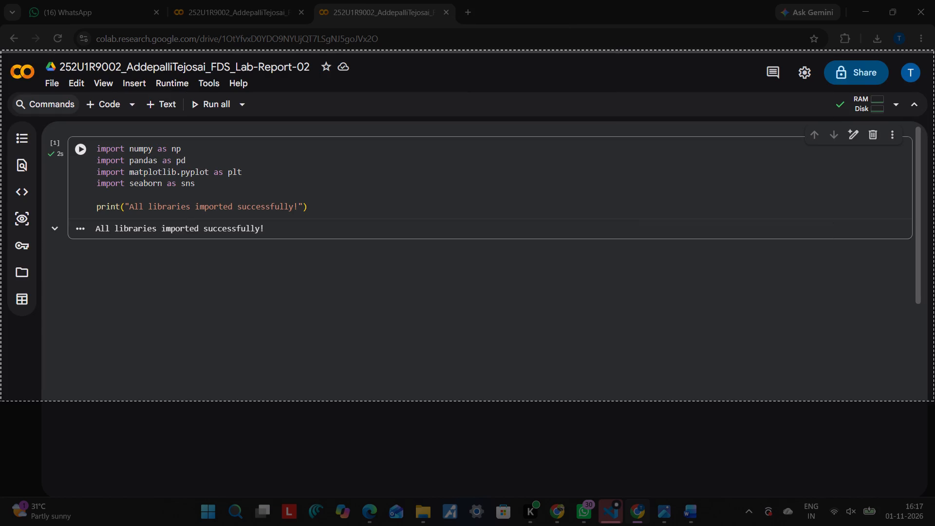
drag(934, 401, 934, 395)
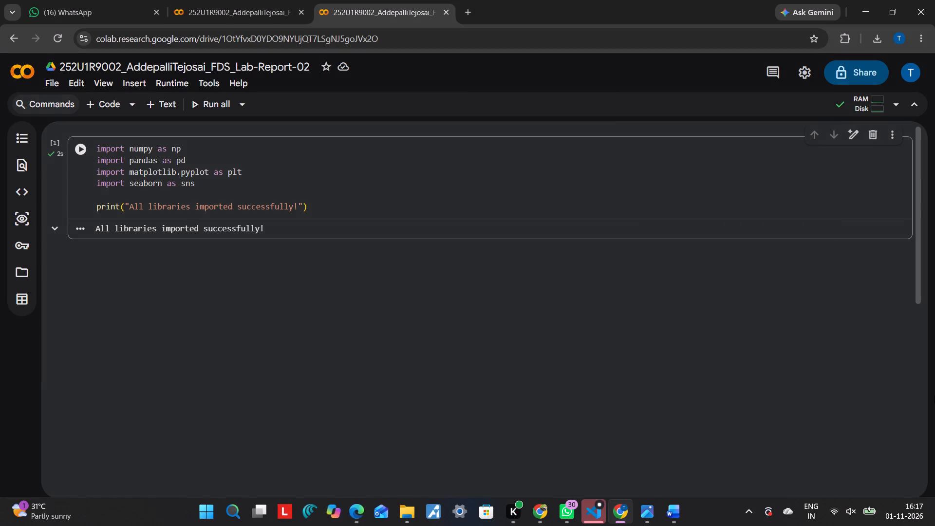
Paste the notebook screenshot below the student details table in the Word report and add blank lines after it.
click(694, 499)
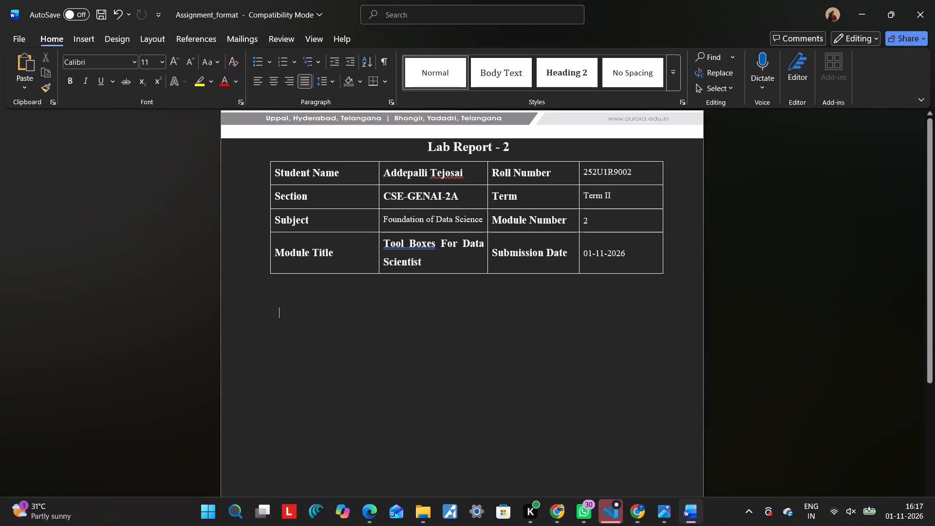
key(ctrl+v)
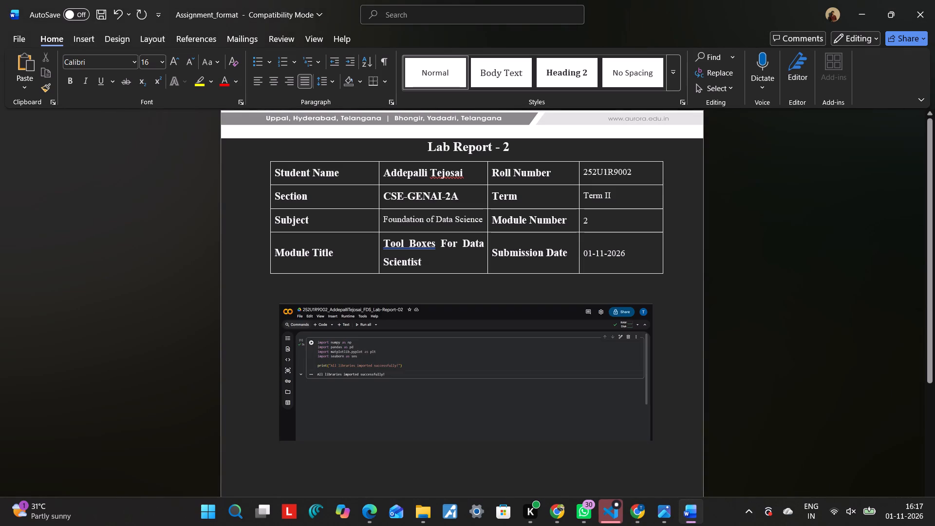
click(662, 436)
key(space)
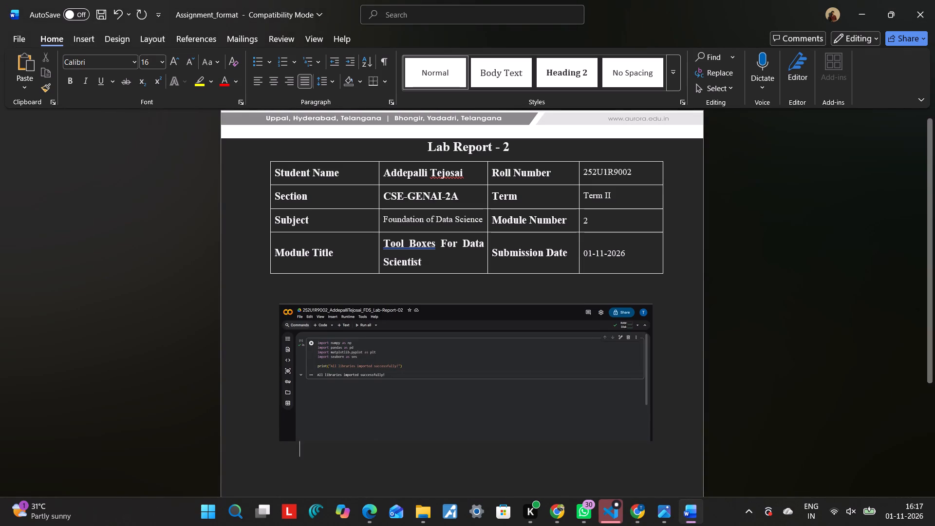
key(Return)
key(Return)
scroll(662, 436, down, 1)
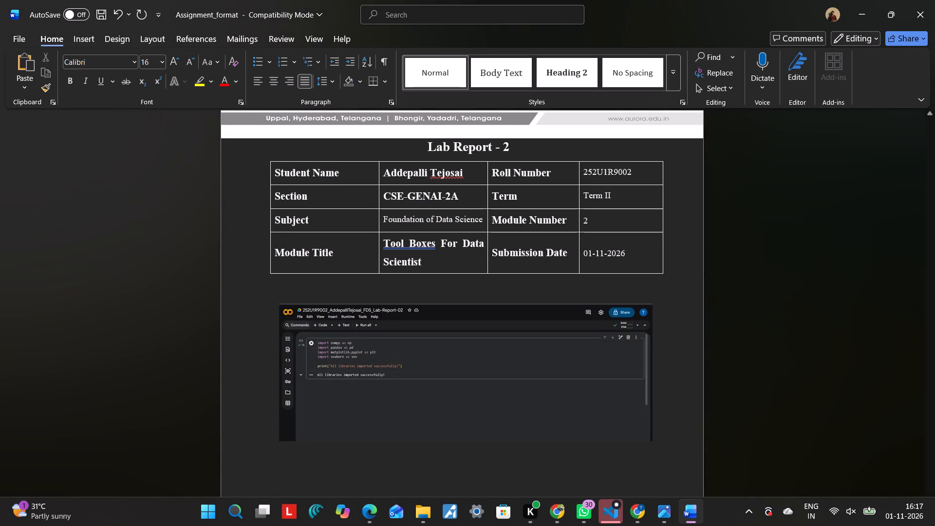
scroll(662, 436, down, 1)
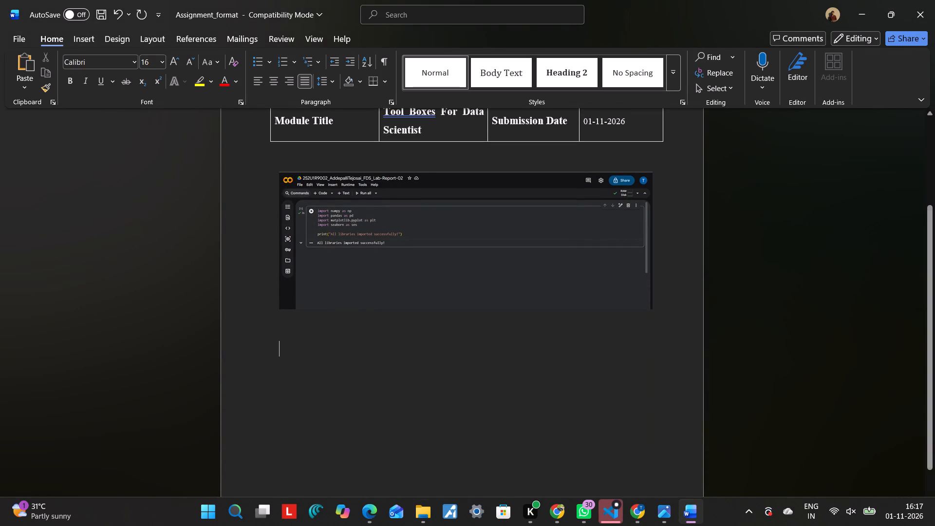
Copy the full "Step 1 – Import Libraries" explanation, including its heading, from ChatGPT and paste it beneath the screenshot in the Word report.
click(560, 525)
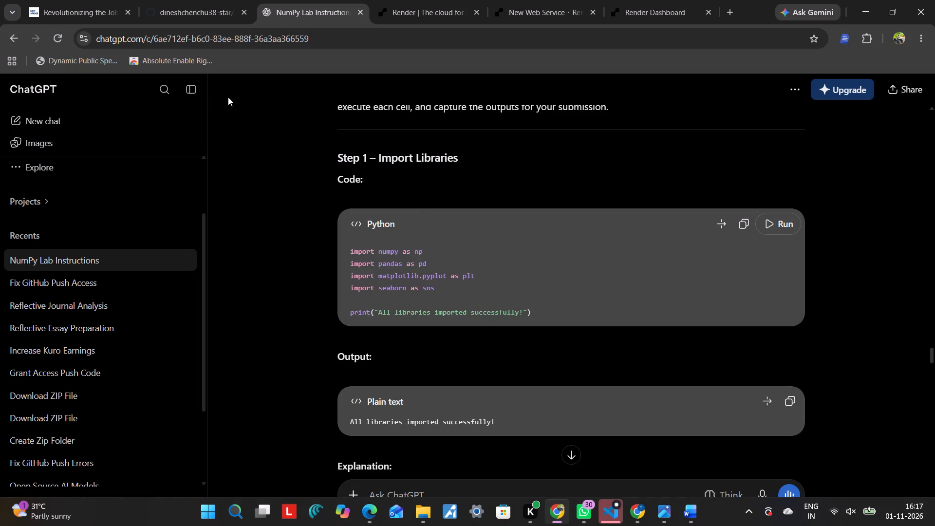
scroll(398, 253, down, 3)
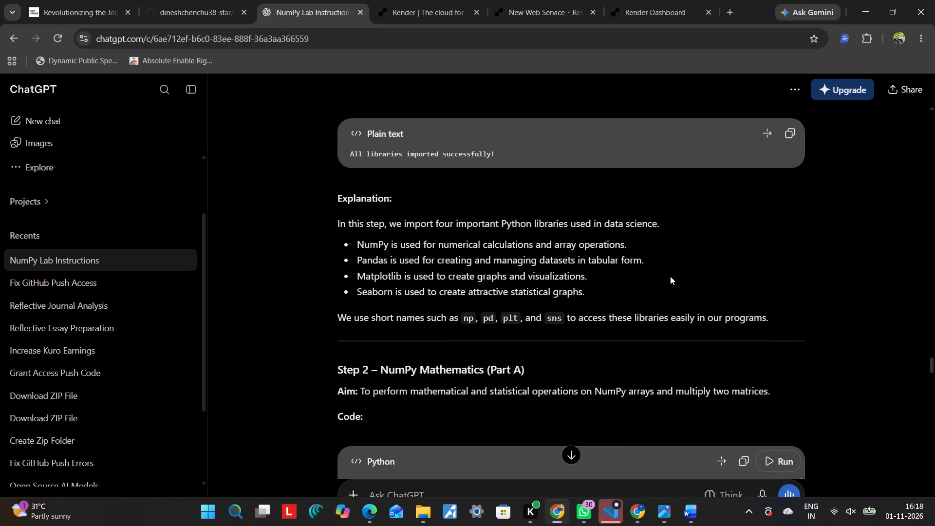
drag(766, 330, 779, 313)
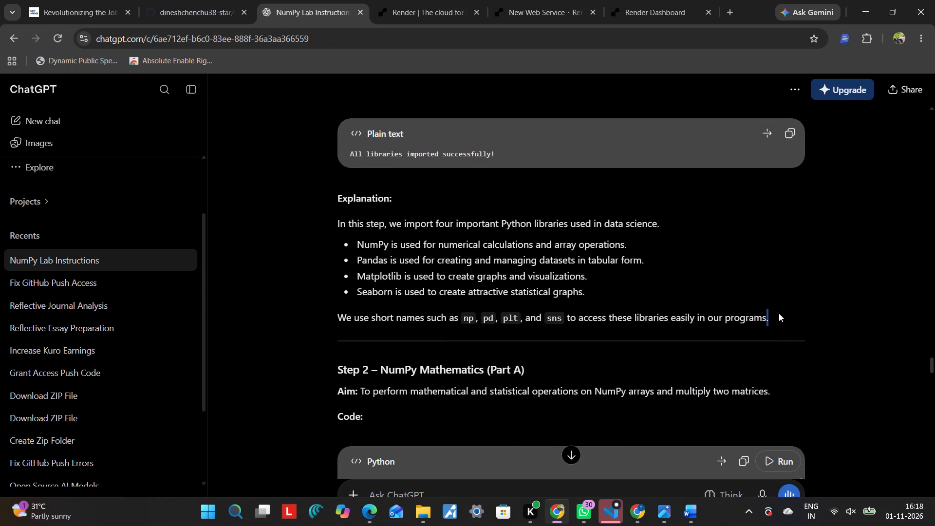
drag(779, 313, 781, 311)
click(781, 311)
drag(774, 315, 378, 219)
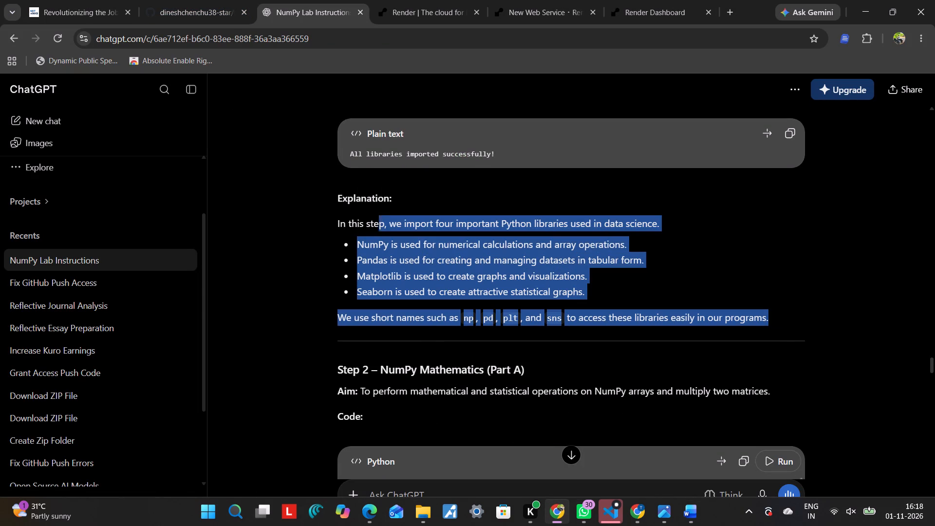
drag(378, 219, 326, 195)
key(ctrl+c)
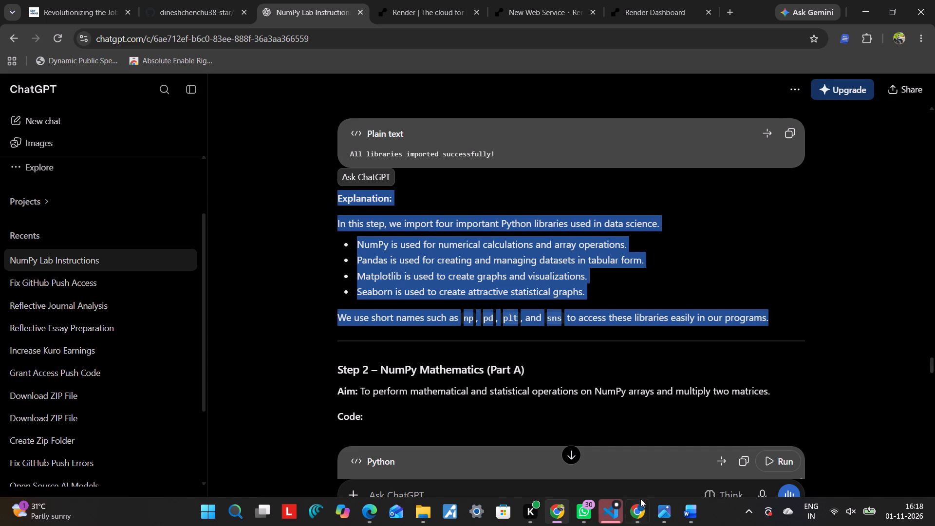
drag(706, 515, 683, 517)
click(683, 517)
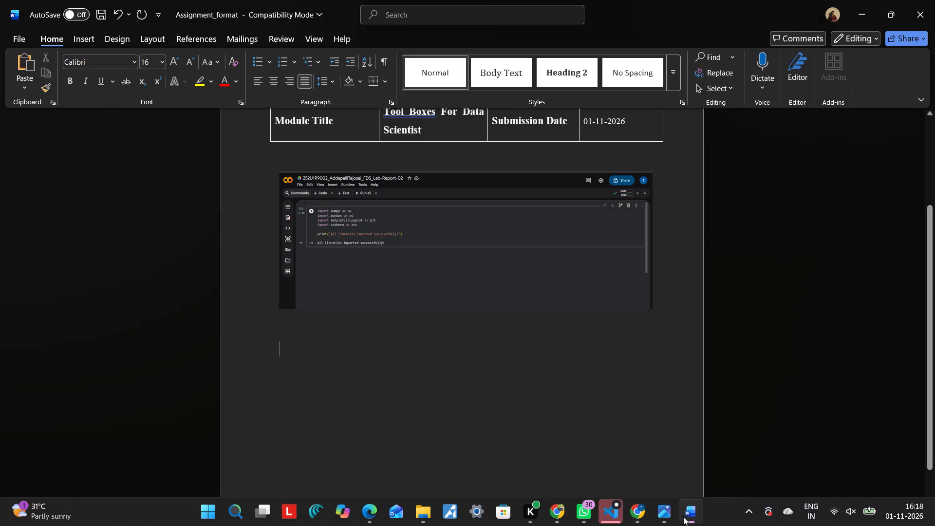
key(ctrl+v)
Set the font size of the whole pasted Explanation text to 12 and add a blank line after it.
scroll(377, 375, down, 1)
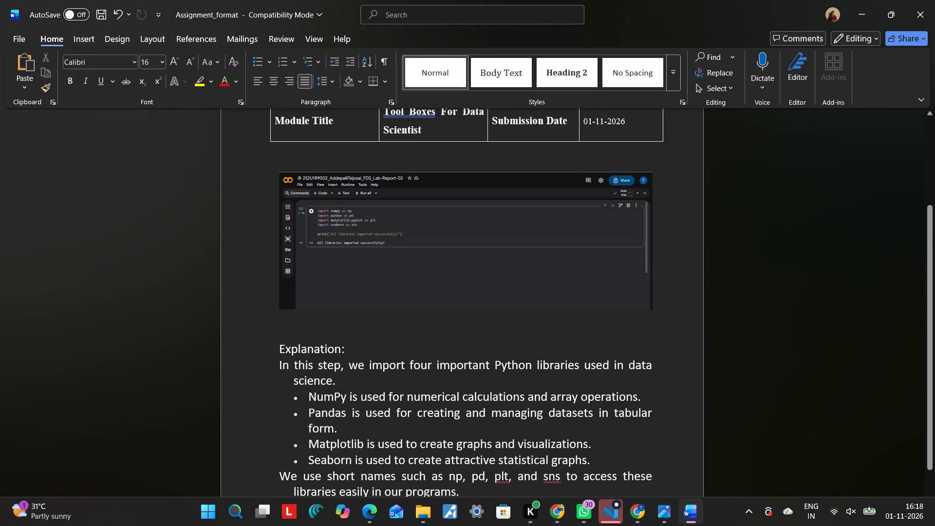
scroll(377, 375, down, 1)
drag(468, 445, 316, 357)
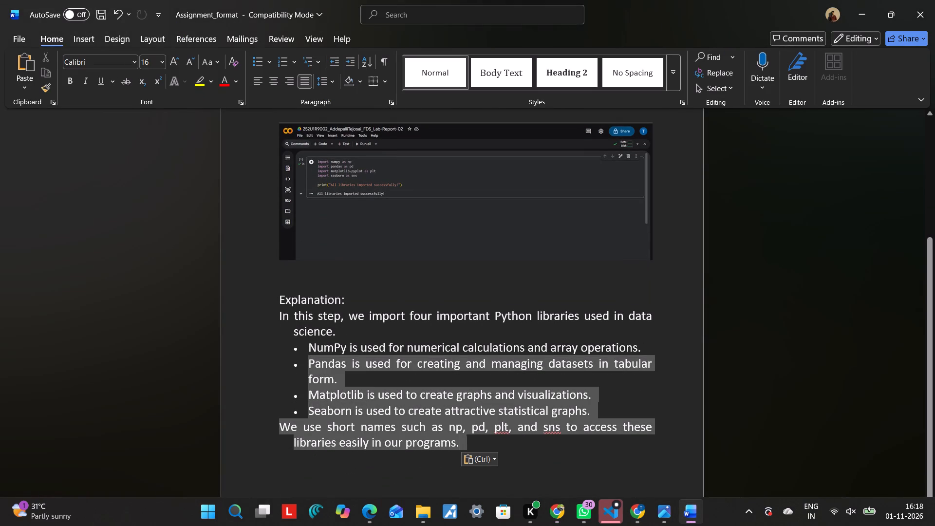
drag(316, 357, 246, 297)
click(340, 258)
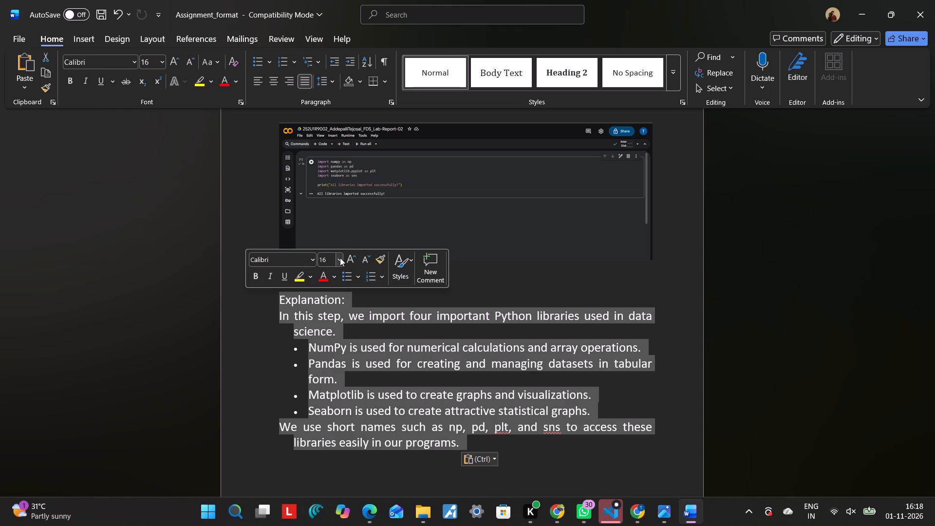
click(336, 330)
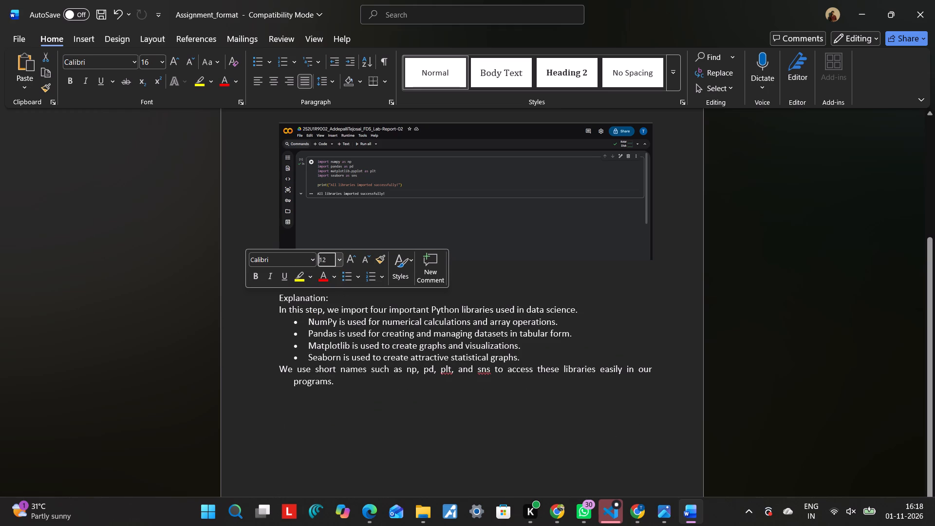
click(378, 407)
key(Return)
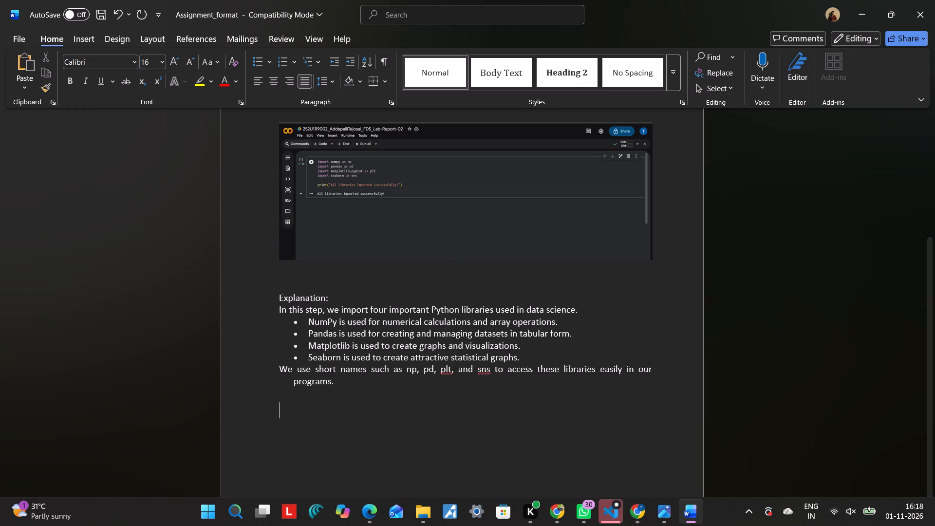
Copy the "Step 2 – NumPy Mathematics (Part A)" code from ChatGPT and paste it into a new Colab code cell below the library imports.
scroll(378, 407, down, 1)
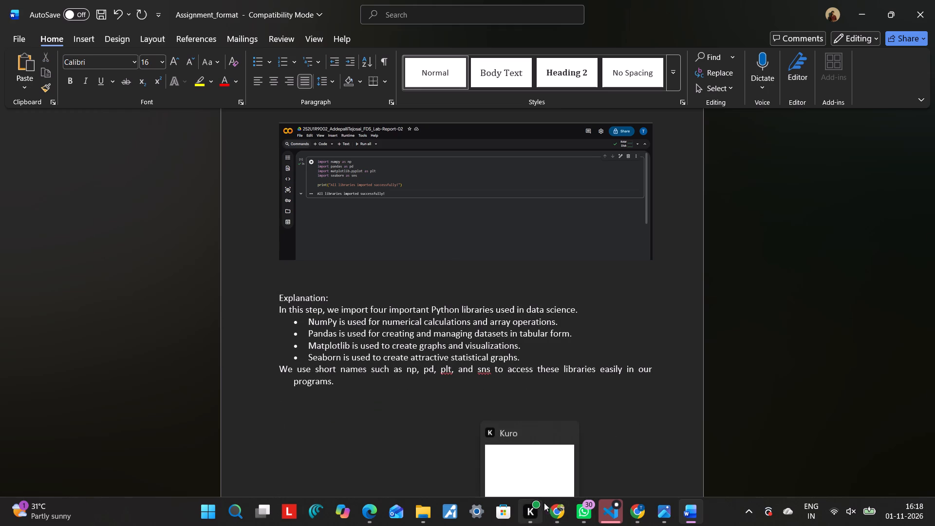
click(563, 521)
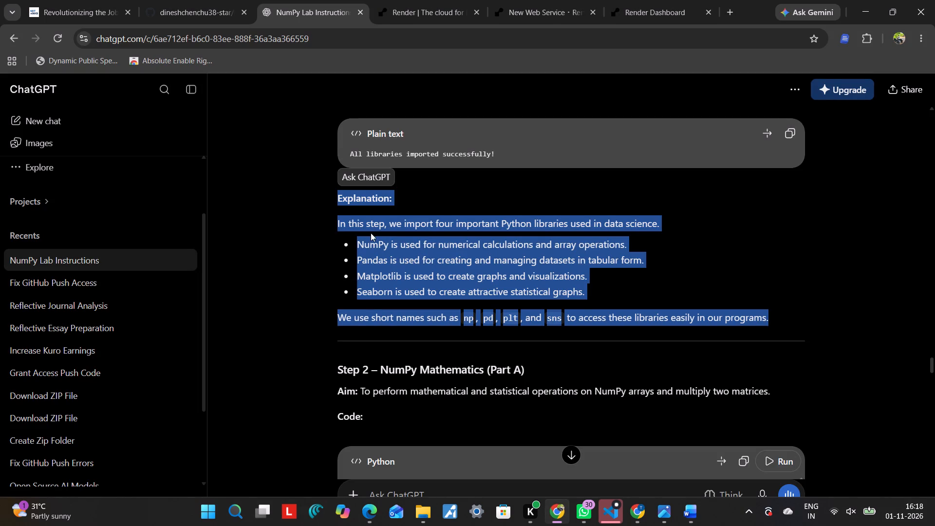
scroll(371, 233, down, 3)
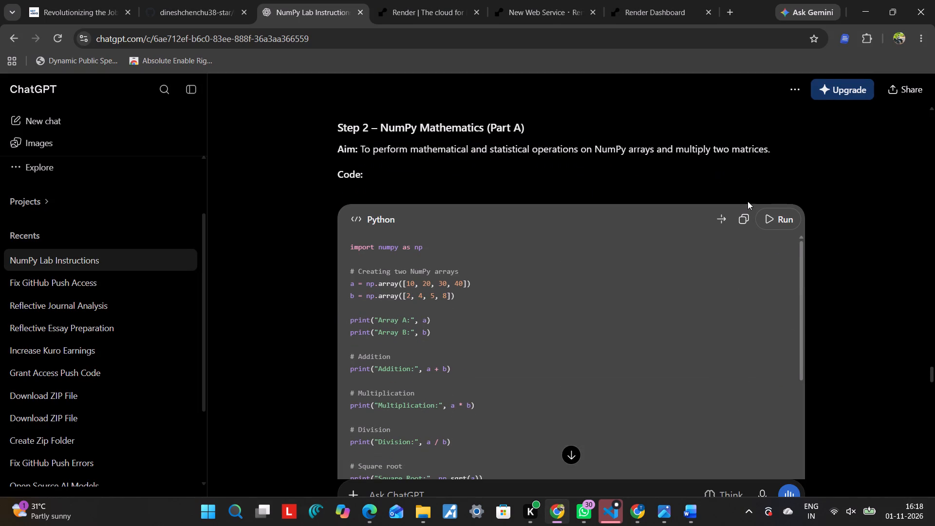
click(743, 217)
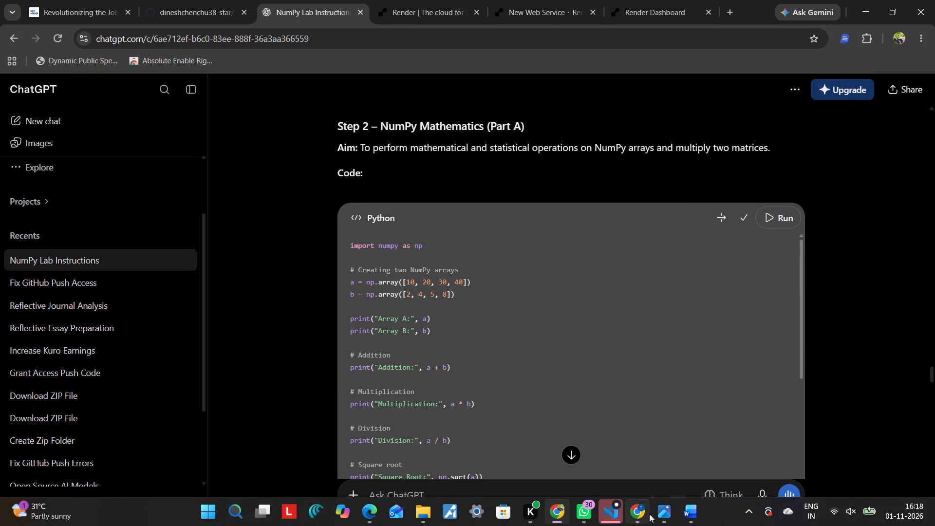
click(649, 514)
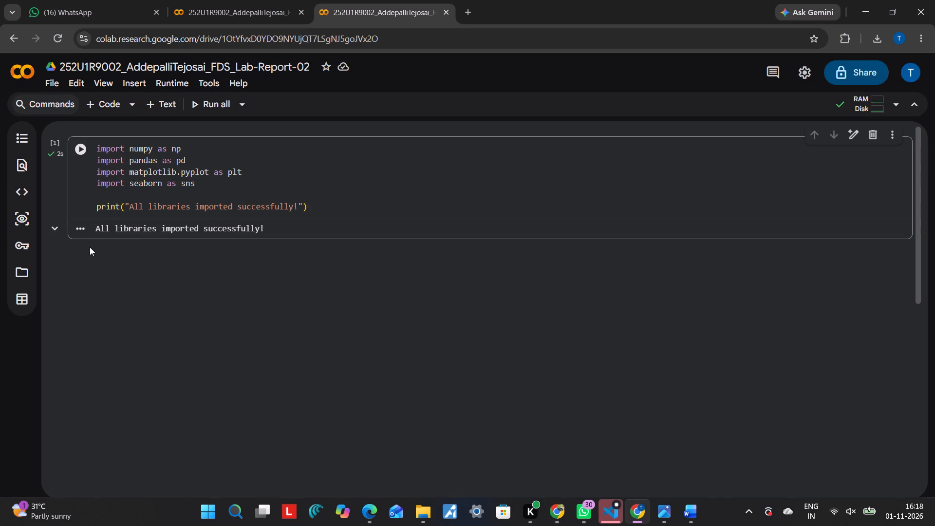
click(343, 179)
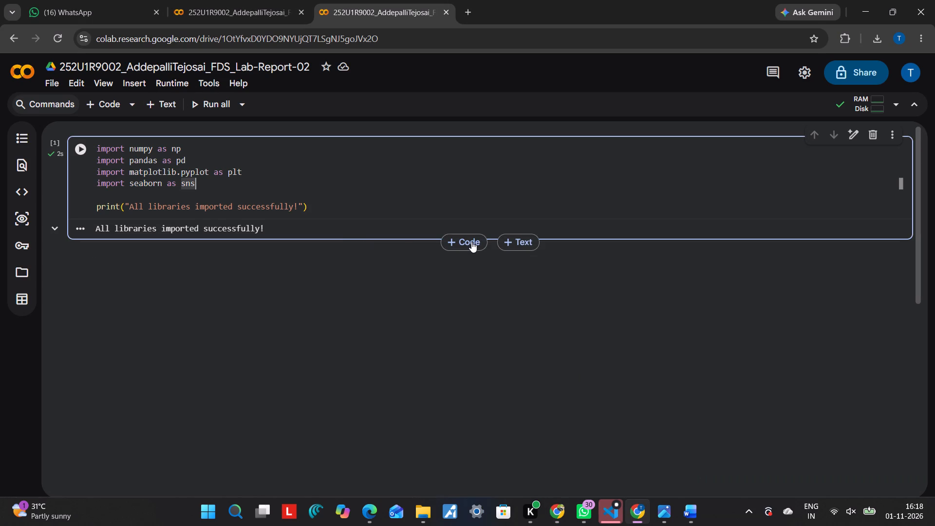
click(471, 242)
click(369, 245)
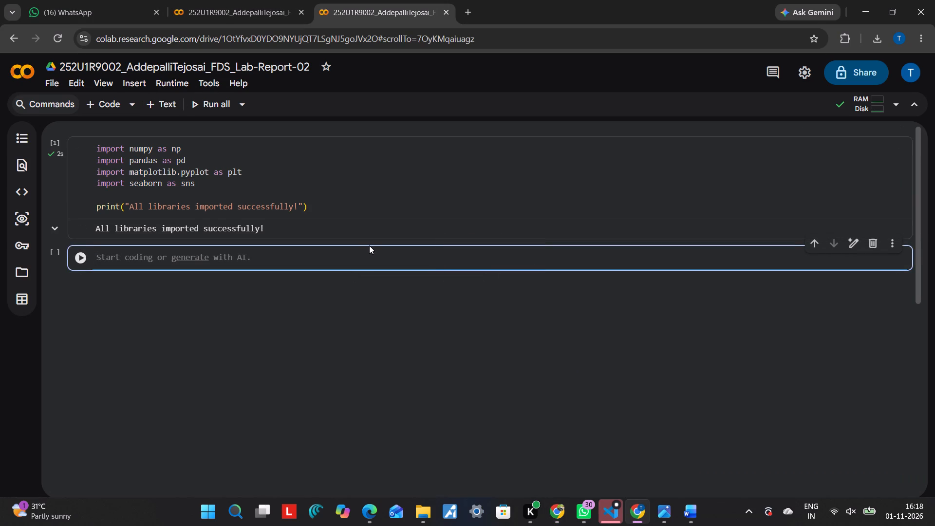
click(364, 257)
key(ctrl+v)
scroll(327, 305, up, 1)
scroll(327, 305, right, 1)
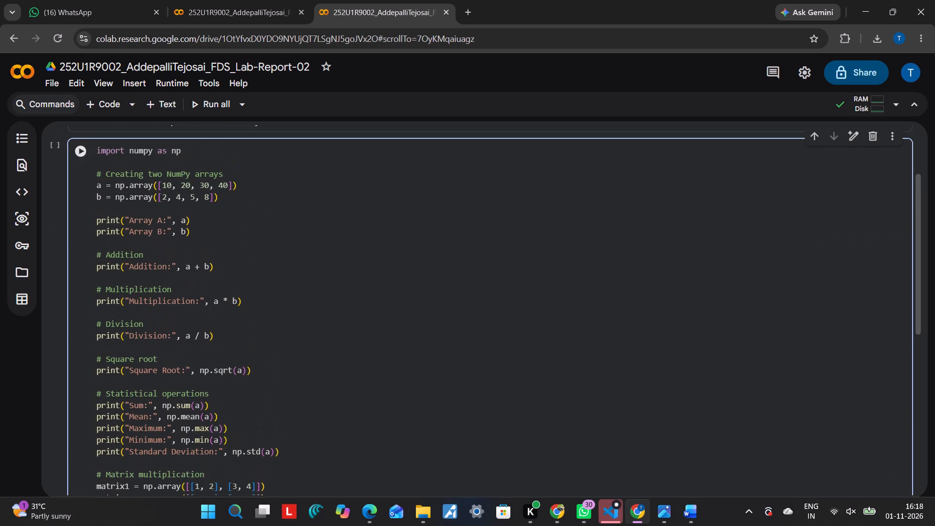
scroll(327, 305, right, 1)
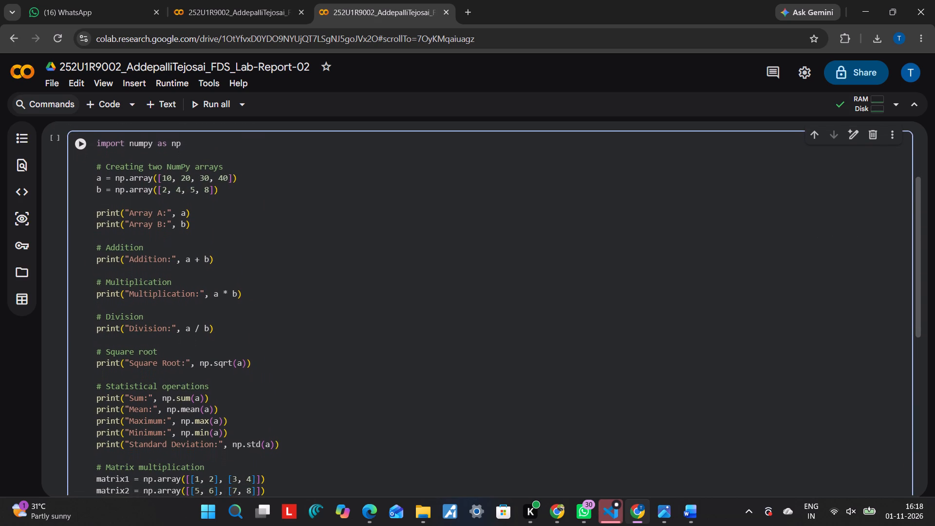
scroll(327, 305, right, 1)
Show the notebook full screen and delete the "Creating two NumPy arrays", "Addition" and "Multiplication" comments from the new cell, closing up extra blank lines.
key(F11)
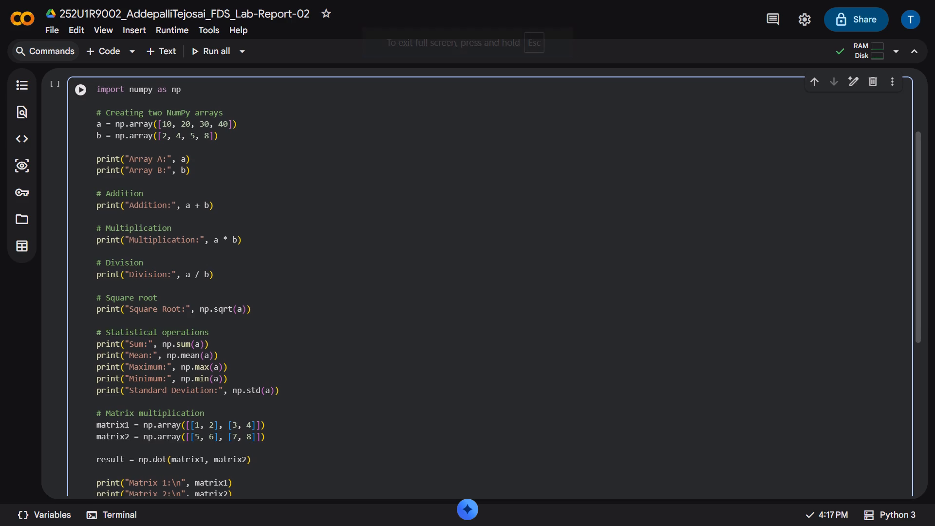
key(shift+super+s)
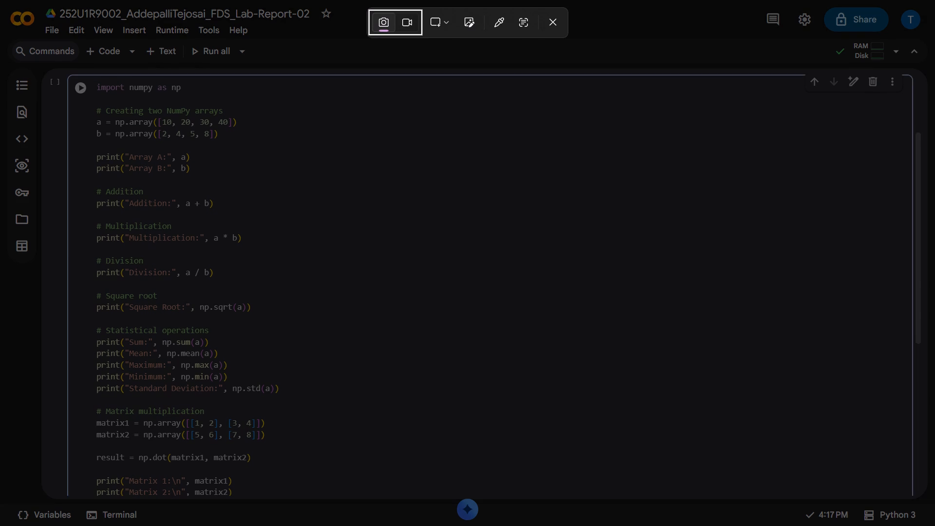
click(557, 24)
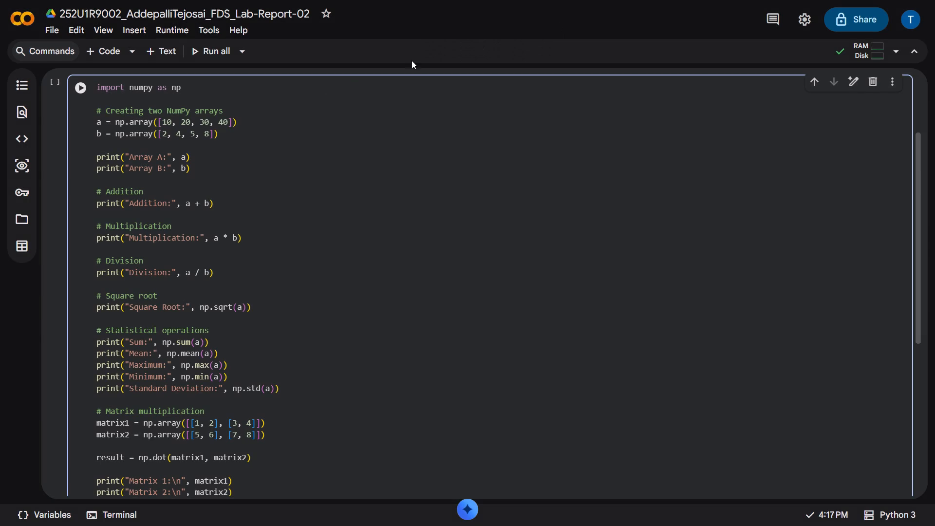
drag(231, 113, 97, 108)
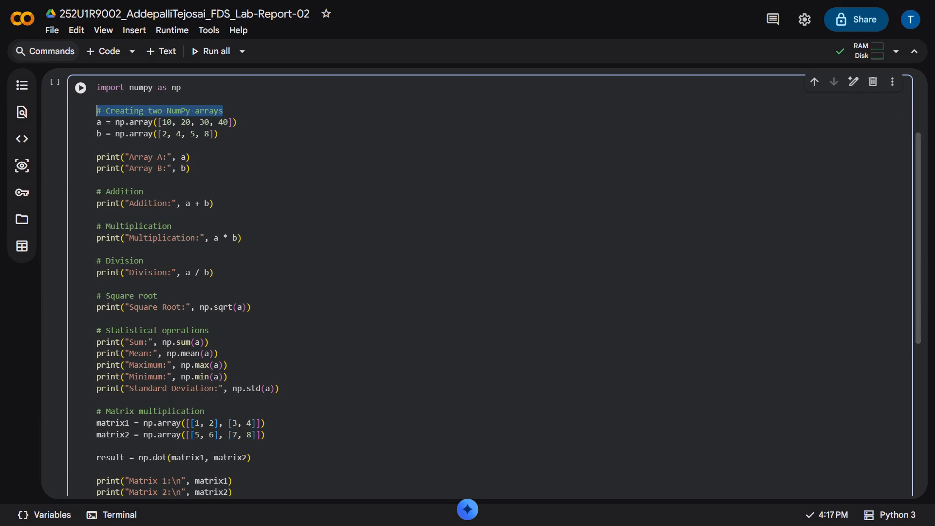
drag(97, 108, 86, 98)
key(BackSpace)
key(BackSpace)
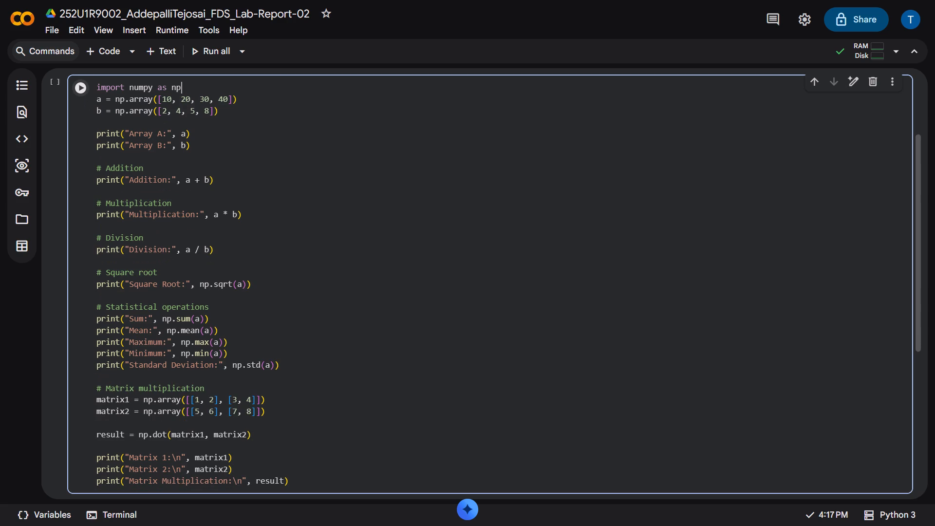
drag(164, 160, 133, 176)
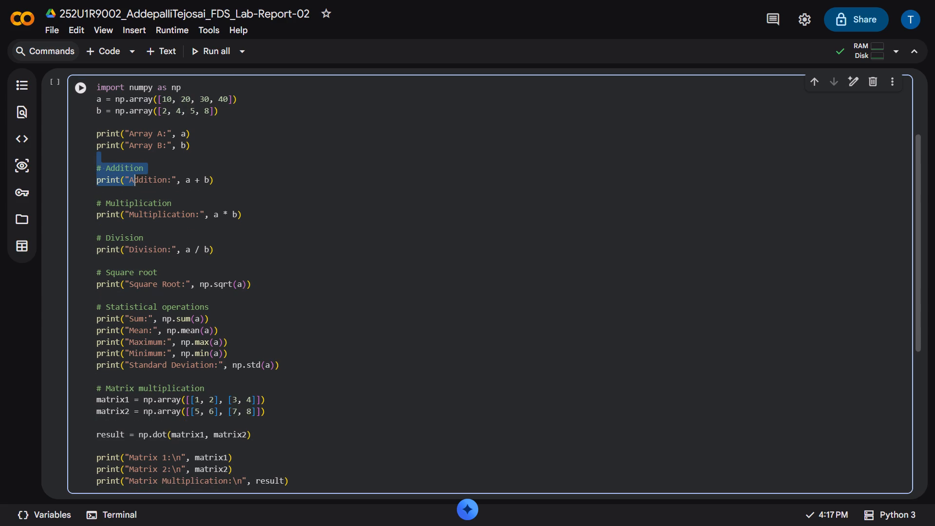
drag(150, 163, 153, 168)
drag(153, 168, 89, 159)
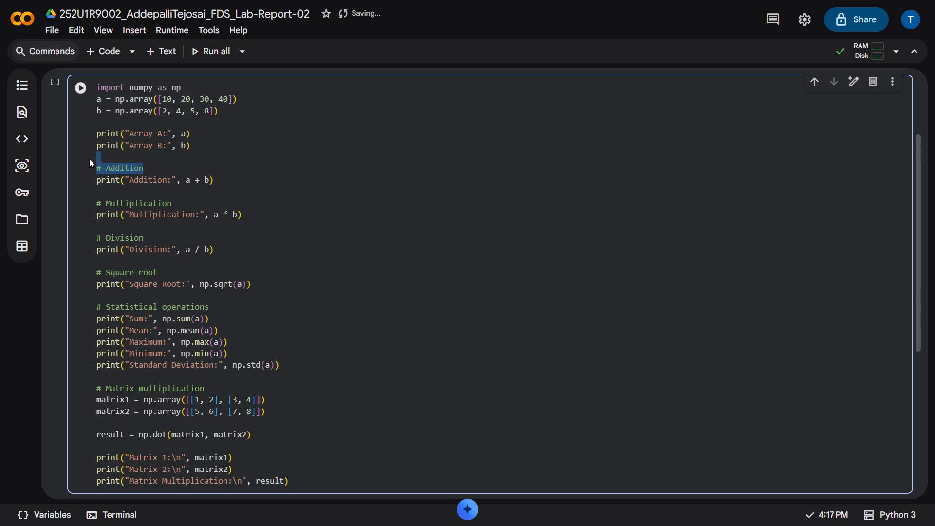
key(BackSpace)
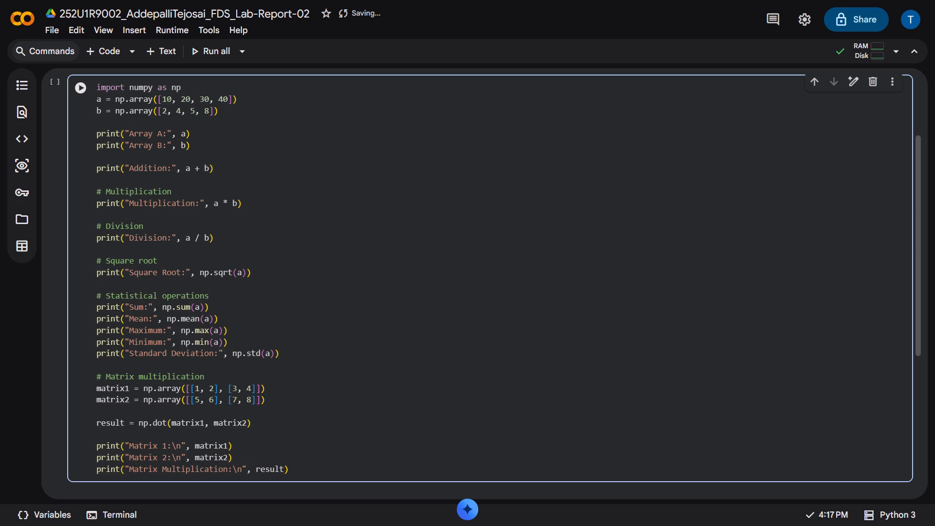
drag(177, 188, 78, 190)
key(BackSpace)
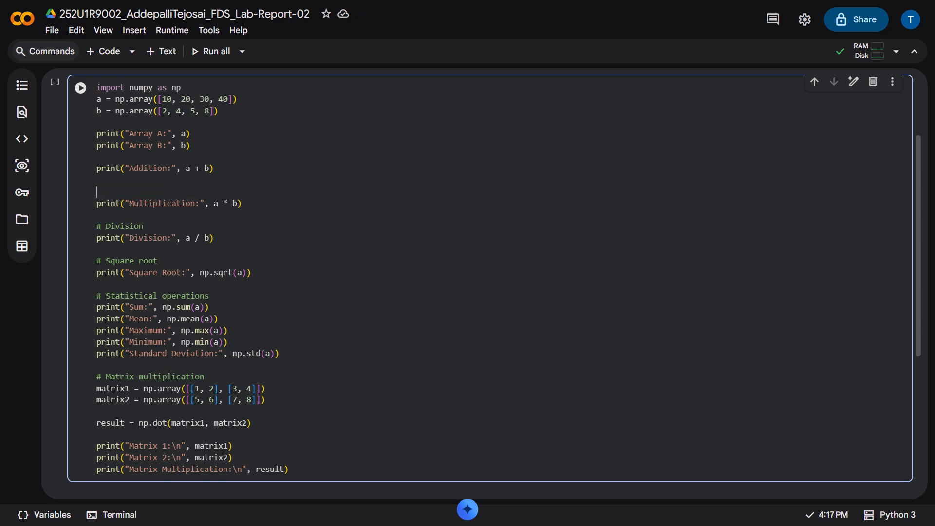
key(BackSpace)
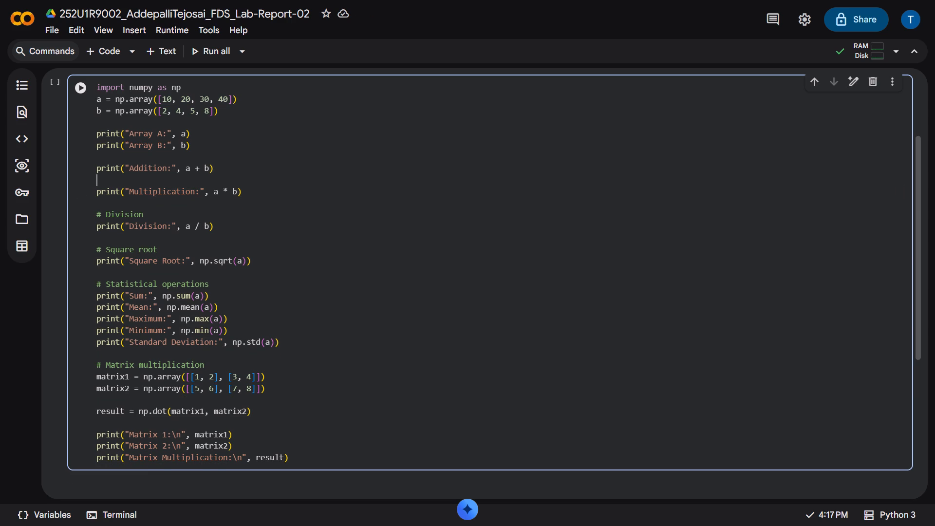
Delete the "Division", "Square root", "Statistical operations" and "Matrix multiplication" comment lines from the NumPy code cell.
drag(160, 215, 88, 206)
key(BackSpace)
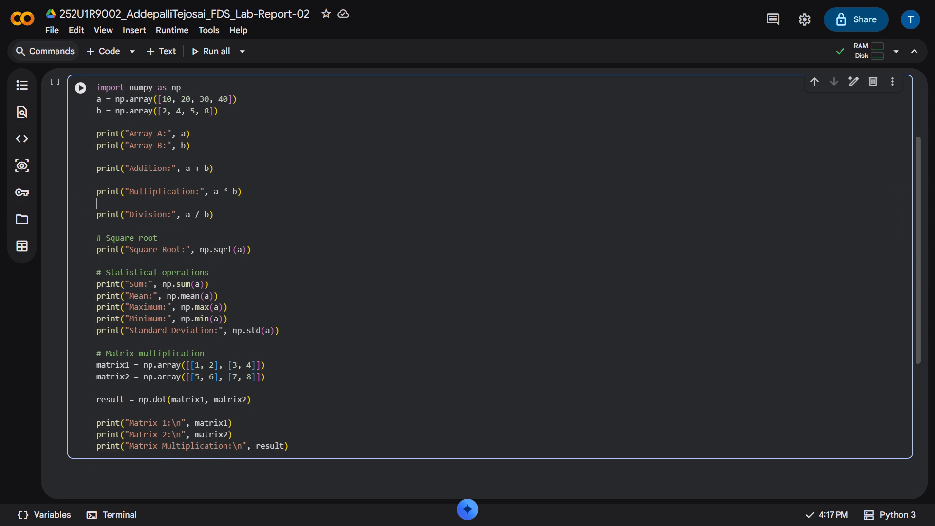
drag(164, 234, 82, 234)
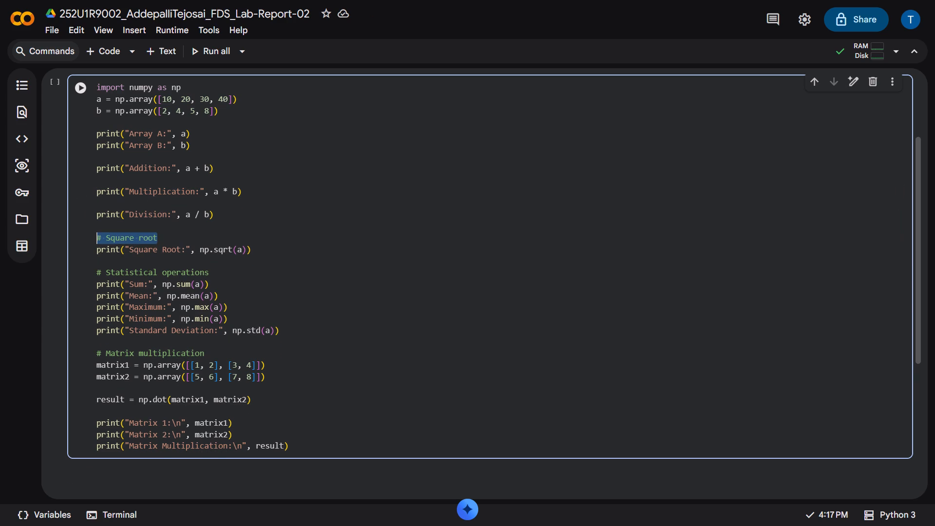
drag(82, 234, 84, 226)
key(BackSpace)
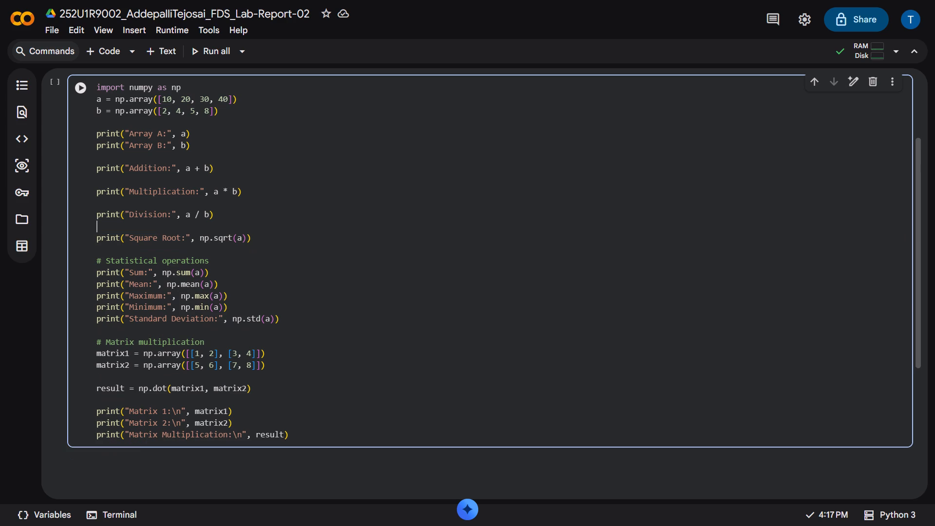
drag(223, 262, 89, 252)
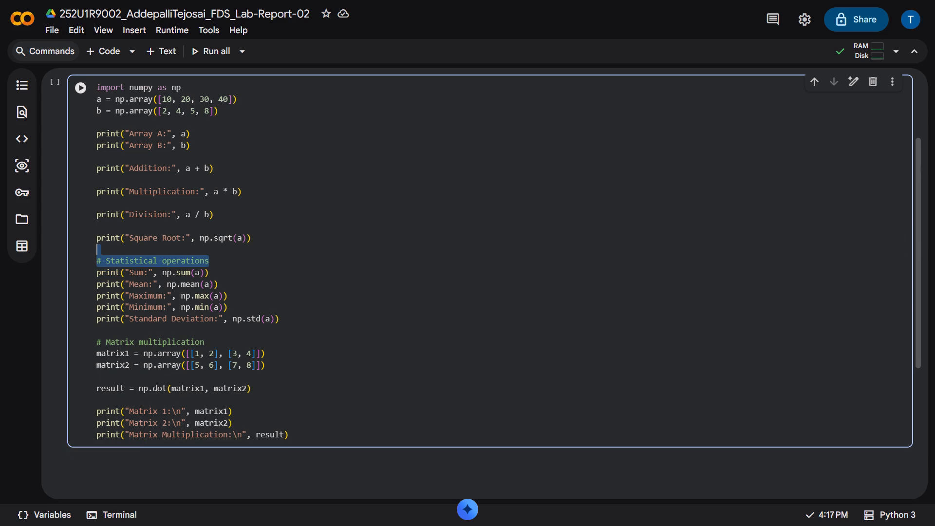
drag(89, 252, 89, 252)
key(BackSpace)
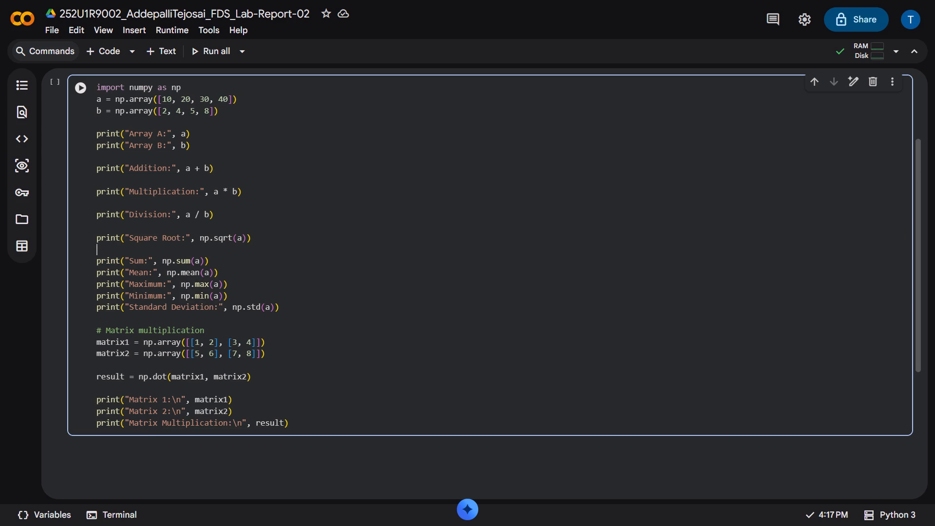
drag(204, 329, 91, 321)
key(BackSpace)
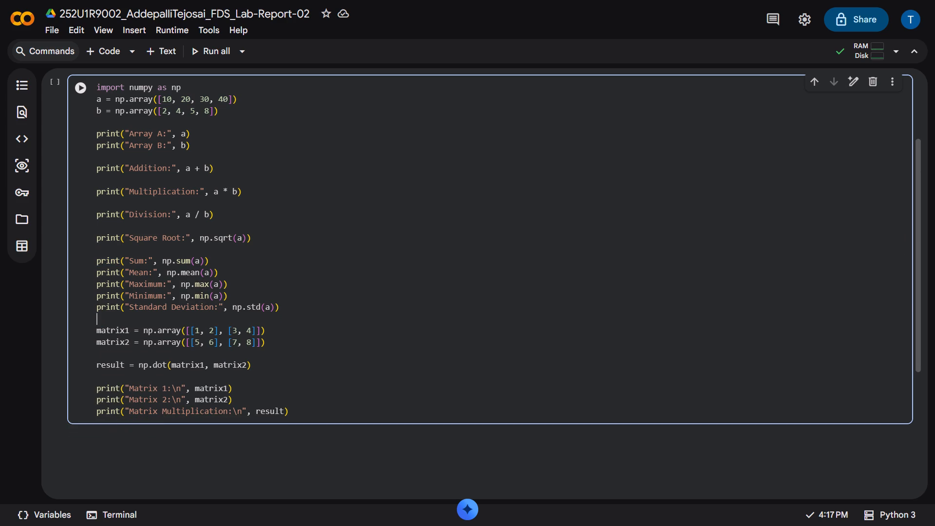
Capture a full-width screenshot from the notebook title down past the end of the NumPy code cell, and leave full screen.
key(shift+super+s)
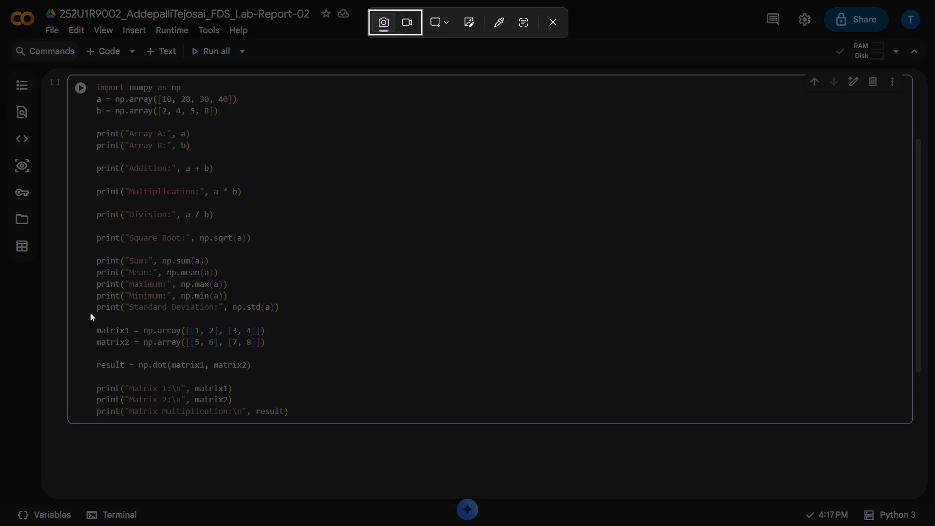
drag(1, 0, 934, 257)
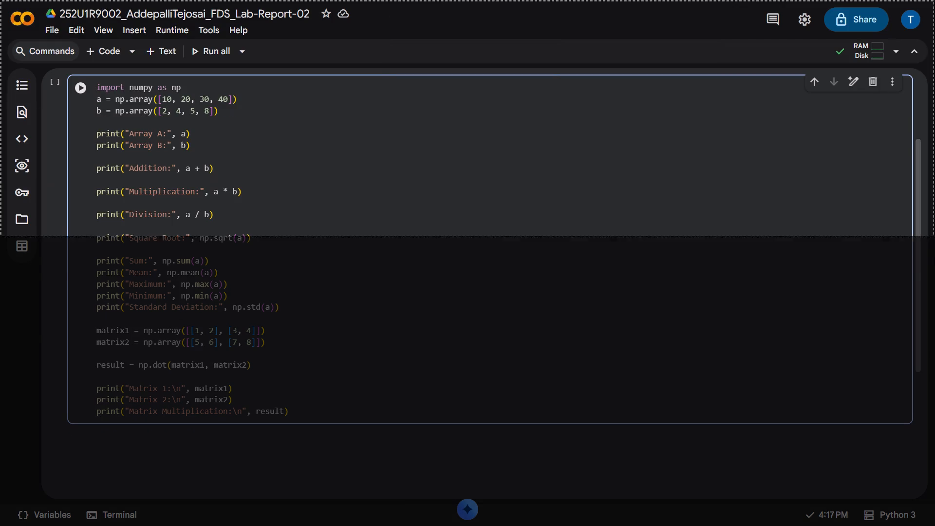
drag(934, 257, 934, 442)
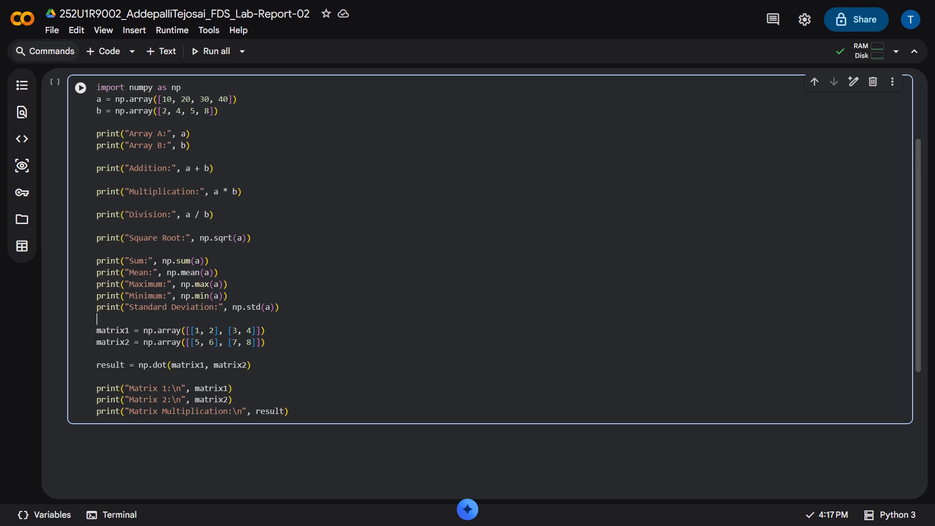
key(F11)
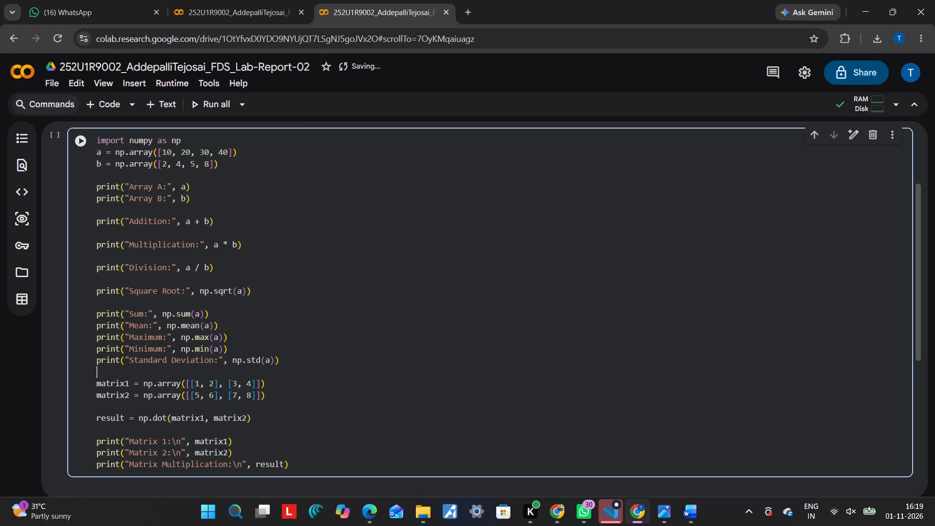
Paste the NumPy code screenshot into the Word report after the library-import explanation and add two line breaks below it.
click(692, 504)
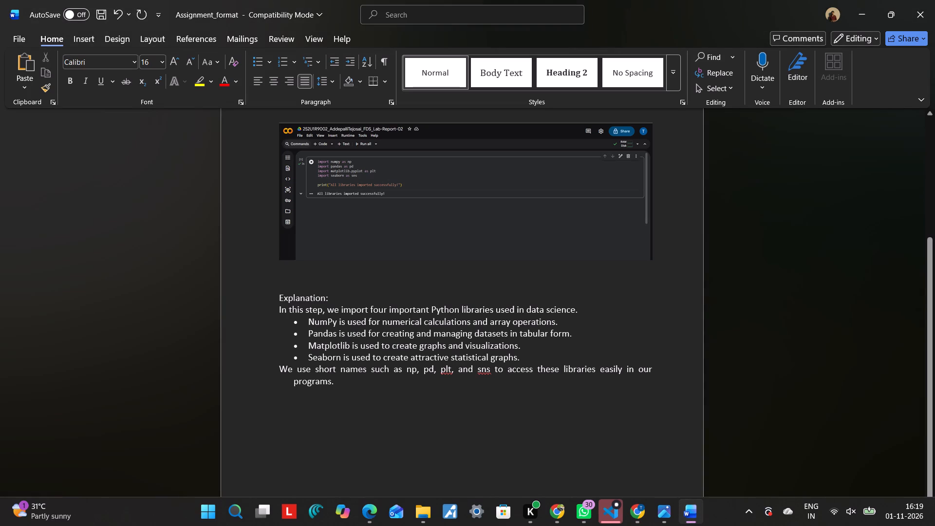
key(ctrl+v)
scroll(304, 400, down, 2)
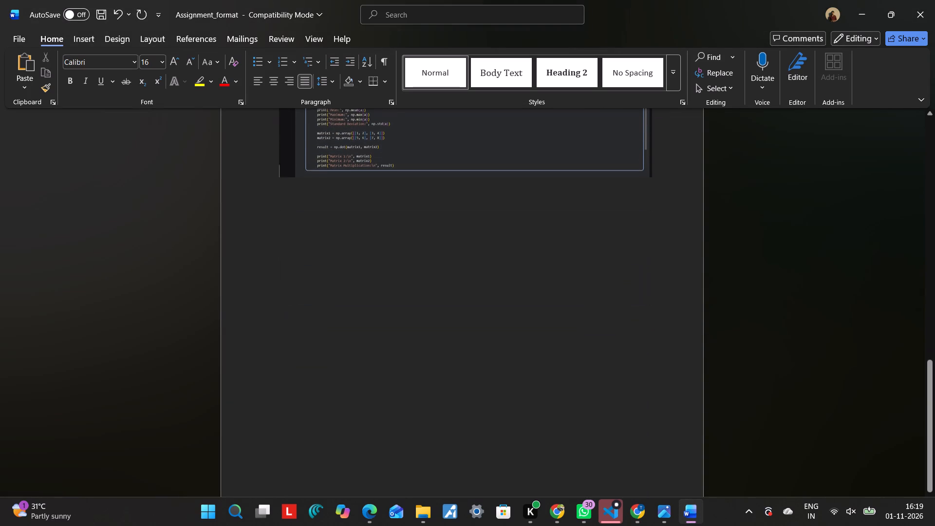
click(686, 167)
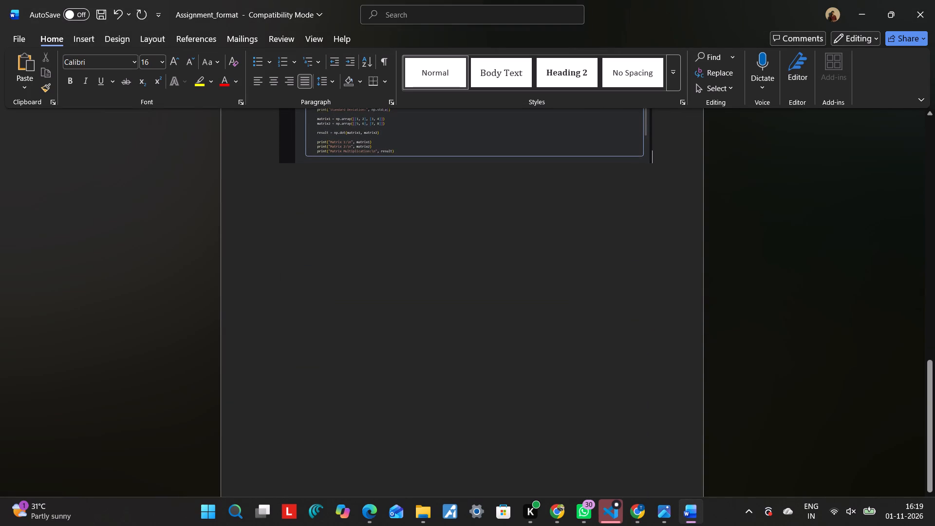
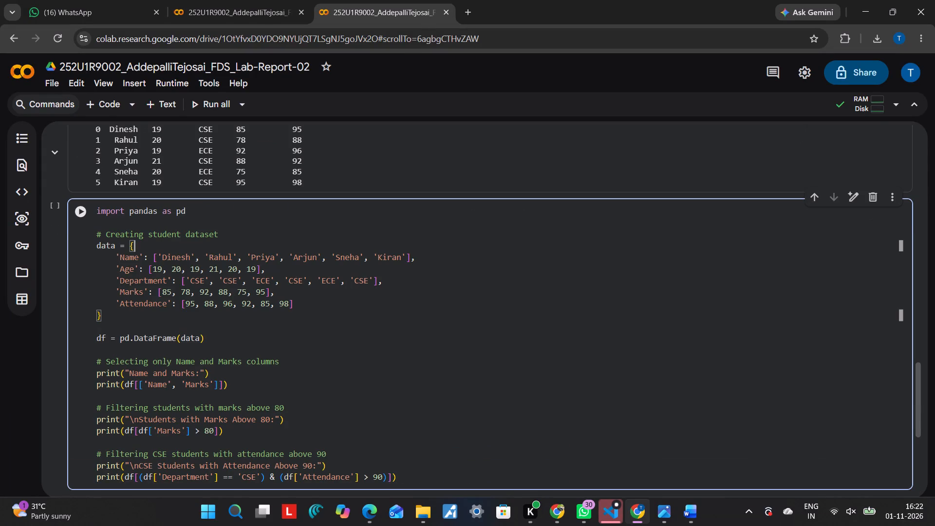
Run the notebook's last code cell, which selects the Name and Marks columns and filters the student dataset, and review its output.
scroll(127, 212, left, 1)
click(80, 219)
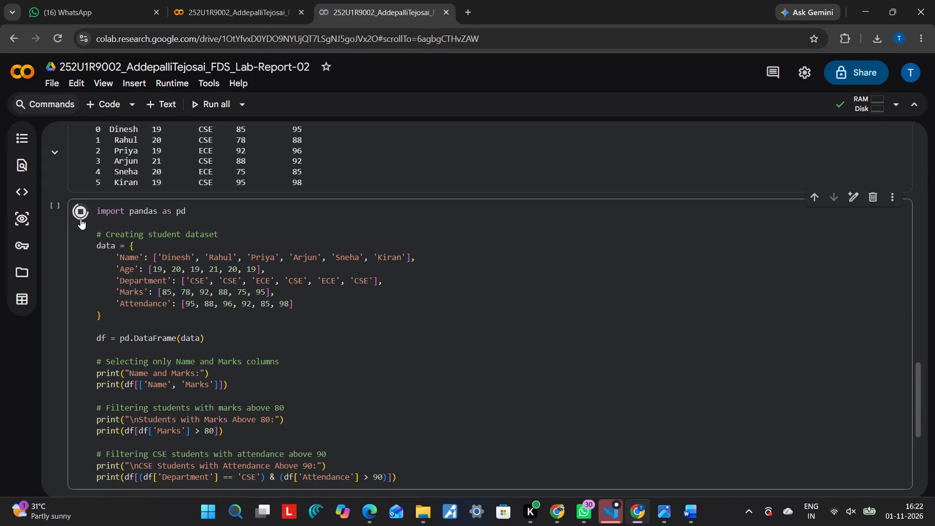
scroll(80, 219, down, 3)
scroll(80, 219, up, 2)
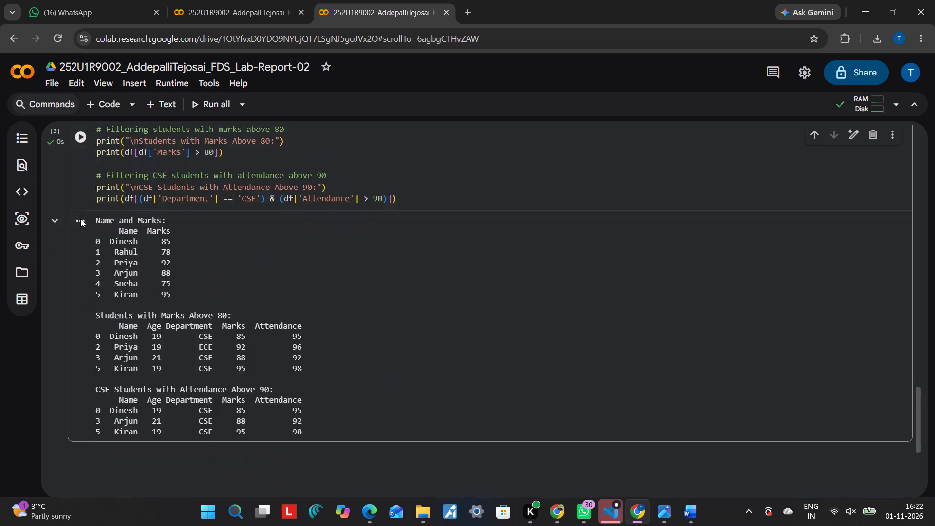
scroll(80, 219, up, 2)
scroll(80, 219, down, 1)
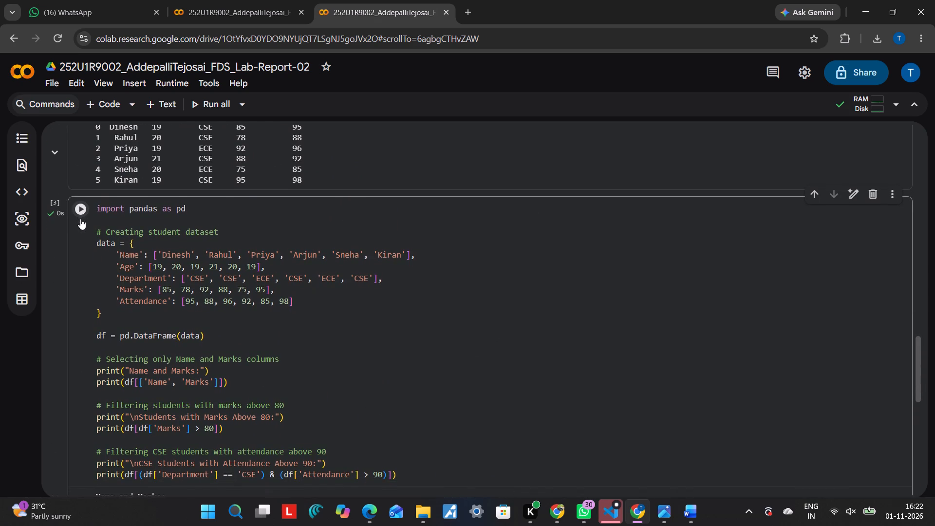
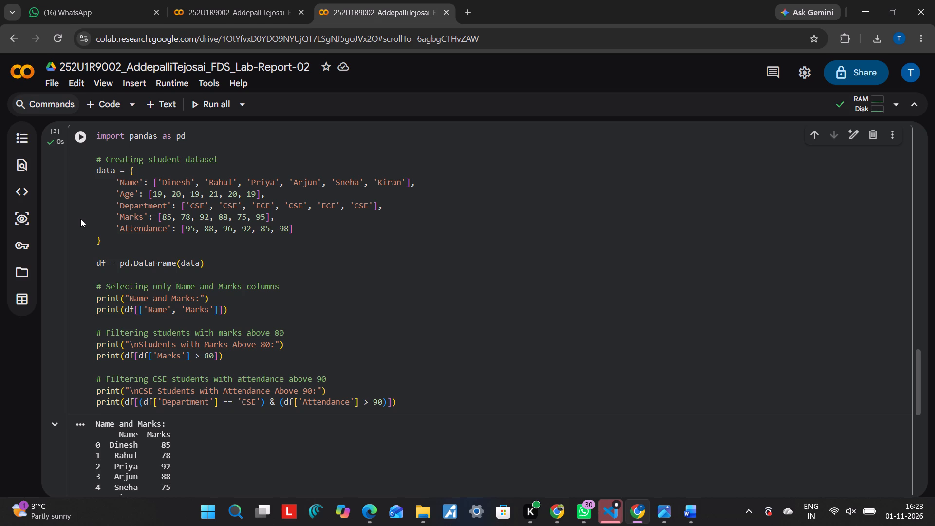
Capture a full-screen Colab screenshot of the cell that selects Name and Marks and filters students, excluding its output.
key(F11)
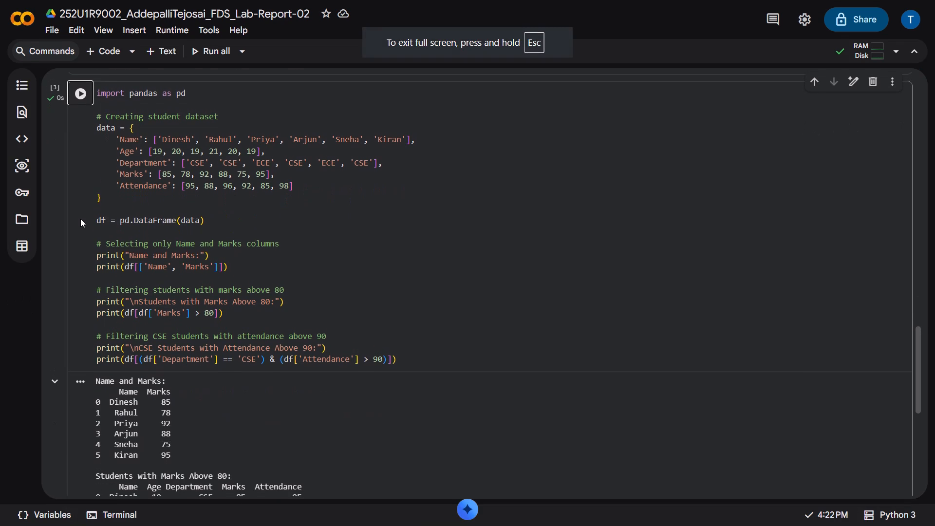
key(shift+super+s)
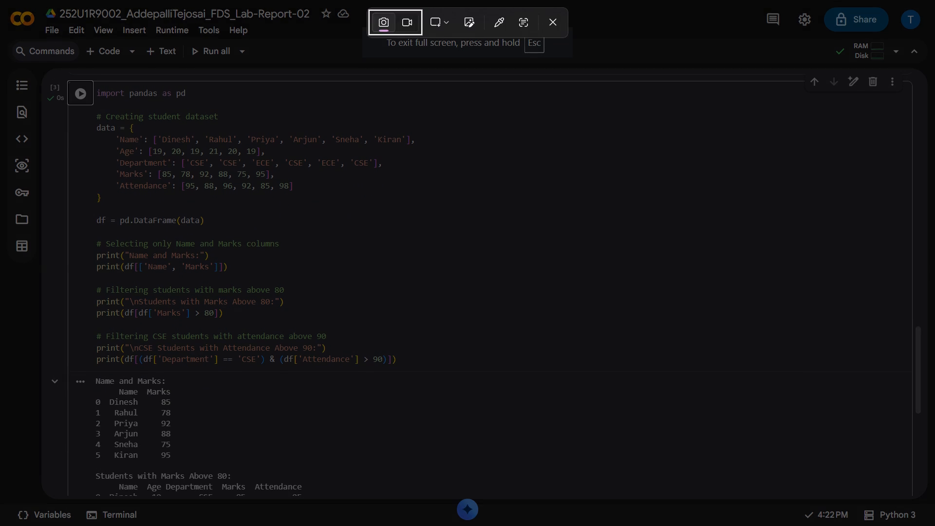
drag(1, 5, 934, 371)
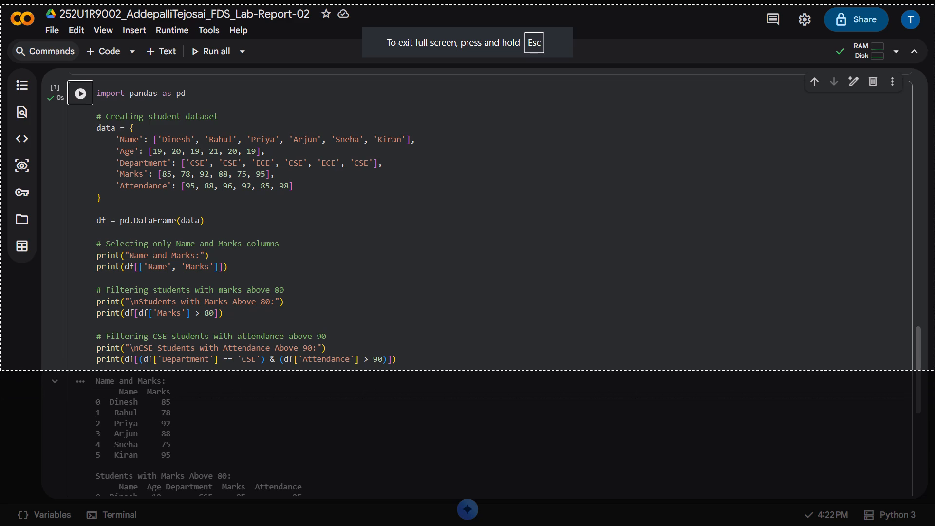
drag(934, 371, 934, 373)
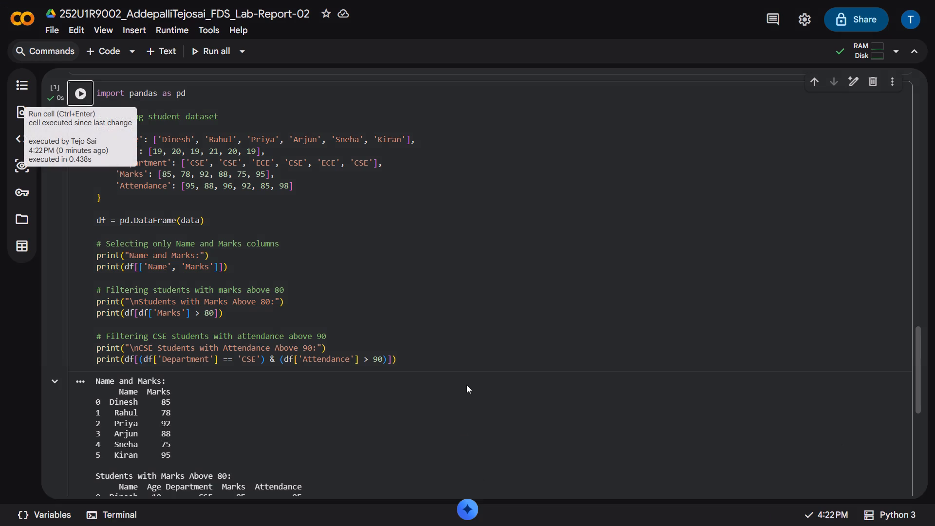
key(F11)
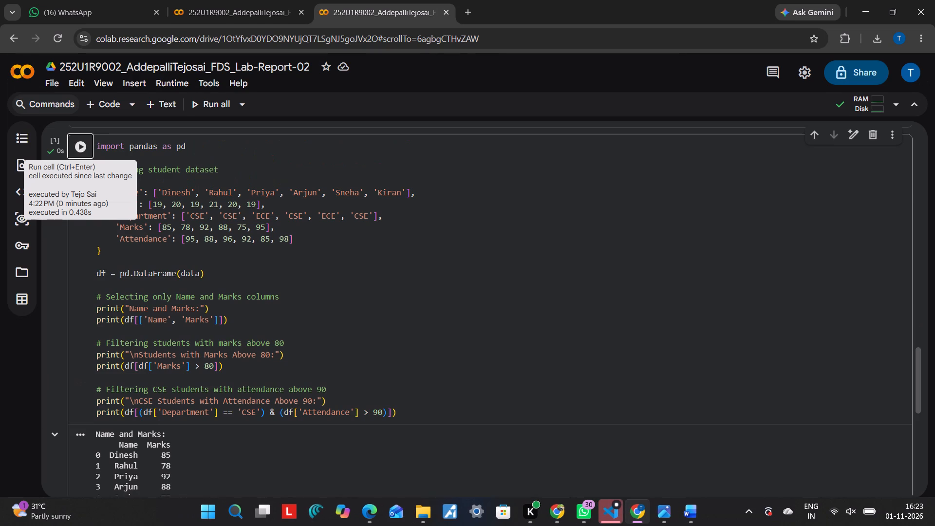
Switch to Word, paste the screenshot after the CSV explanation, and add two new lines below it.
click(690, 507)
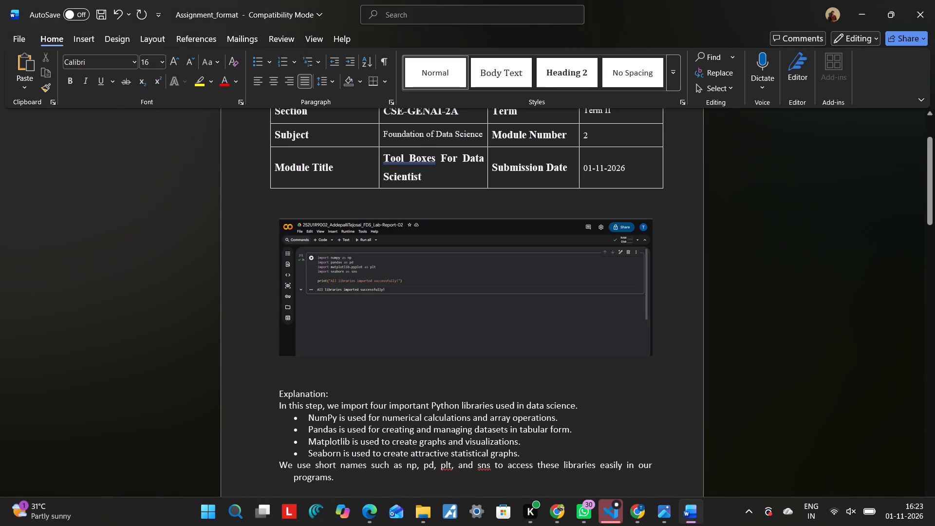
scroll(444, 434, down, 4)
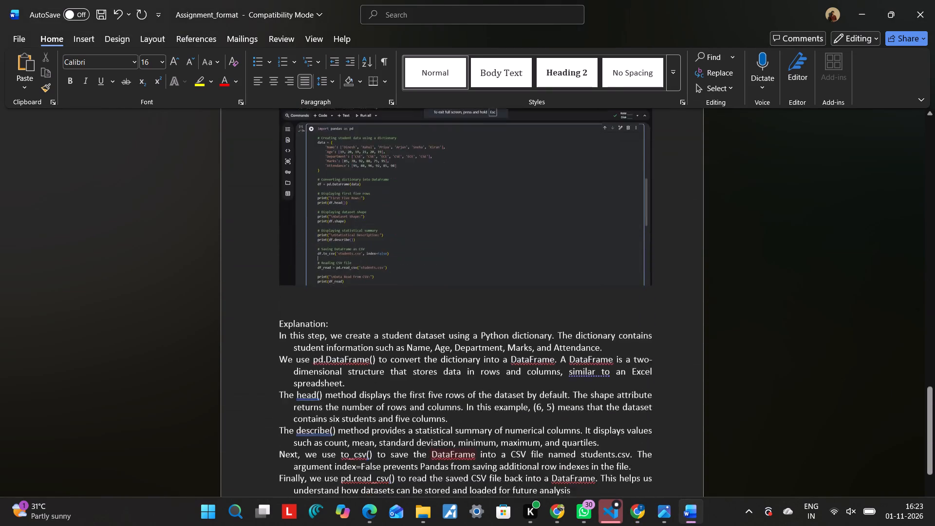
scroll(444, 434, down, 3)
key(ctrl+v)
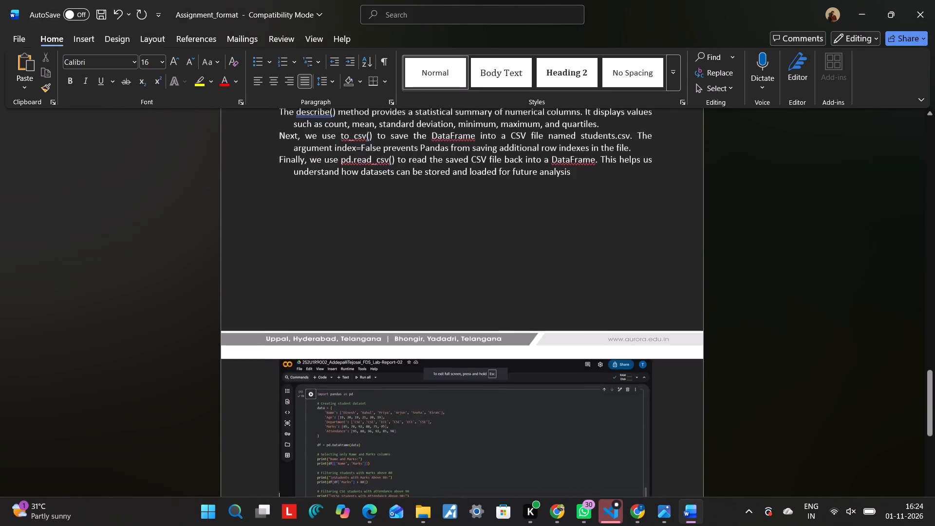
scroll(444, 434, down, 16)
scroll(444, 434, up, 3)
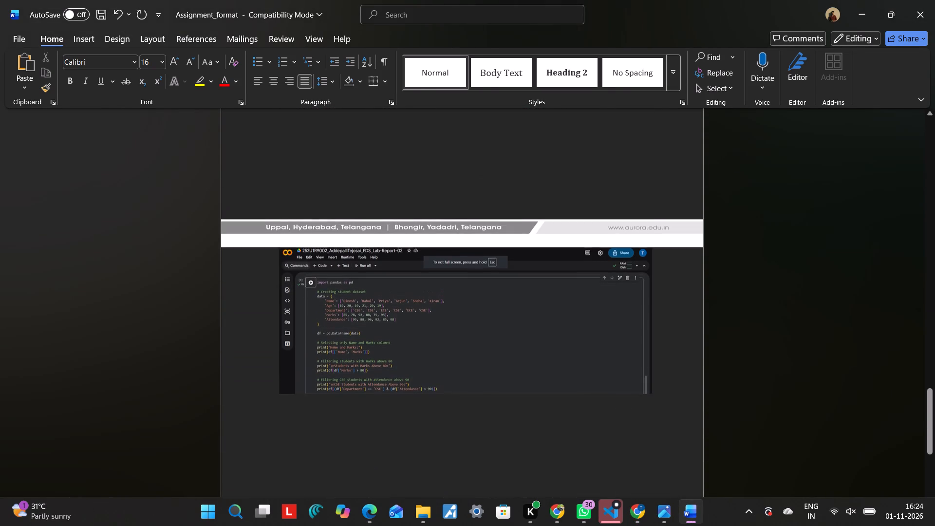
click(686, 397)
scroll(686, 397, right, 1)
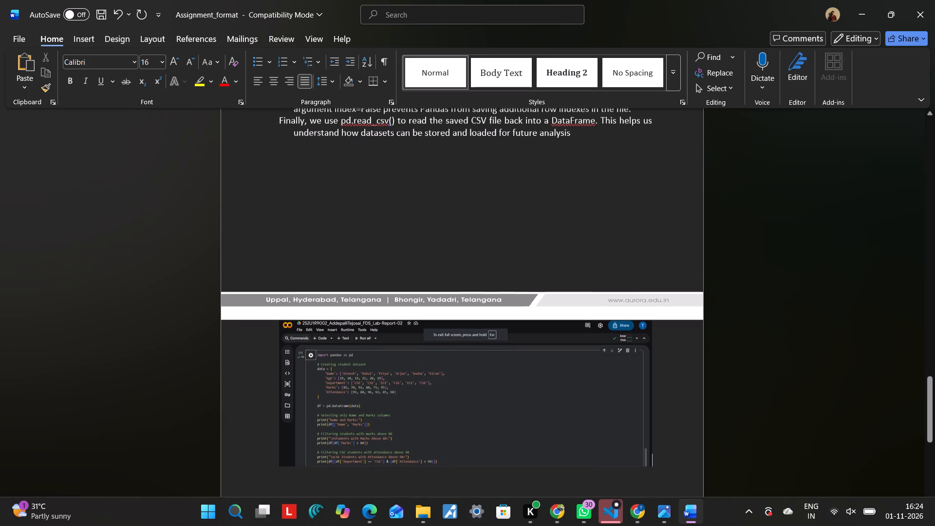
key(Return)
key(Return)
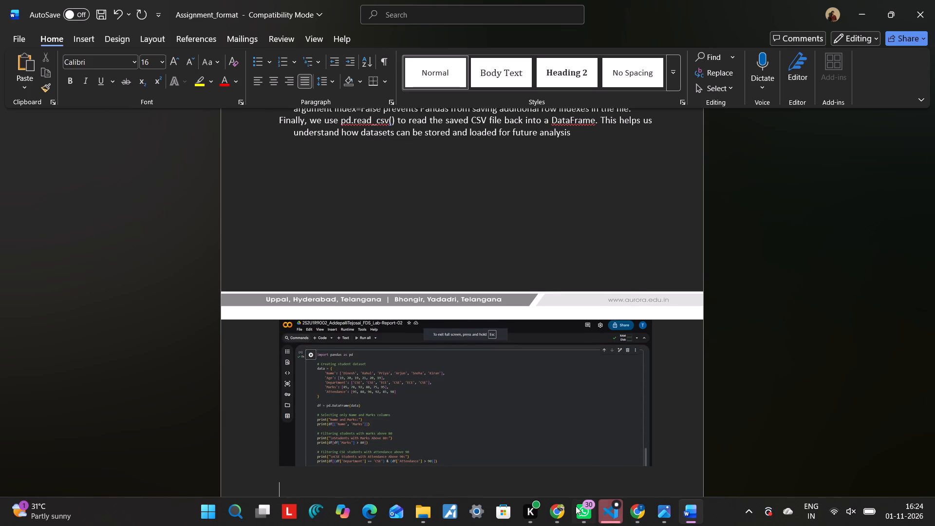
Switch to the ChatGPT conversation and copy the full Explanation section on selecting columns and filtering records.
click(559, 523)
scroll(390, 280, down, 4)
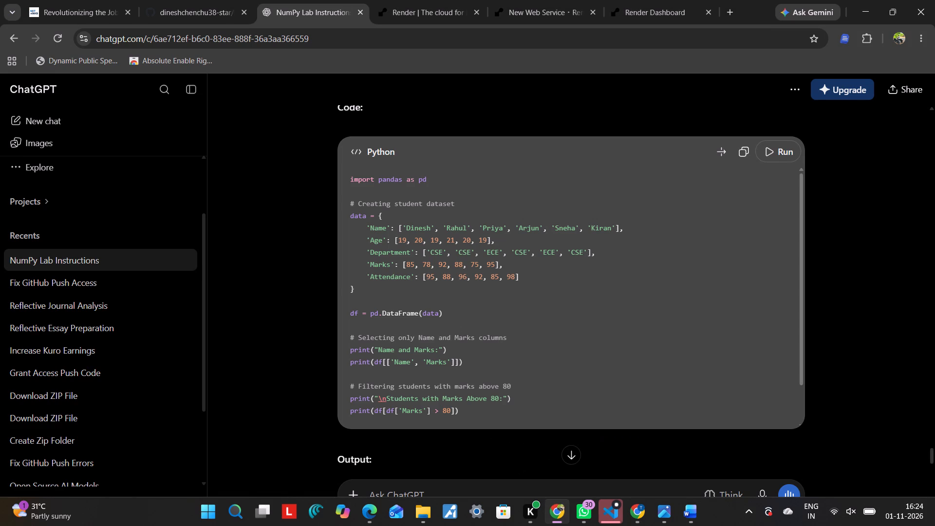
scroll(390, 280, down, 3)
click(300, 369)
scroll(300, 369, down, 3)
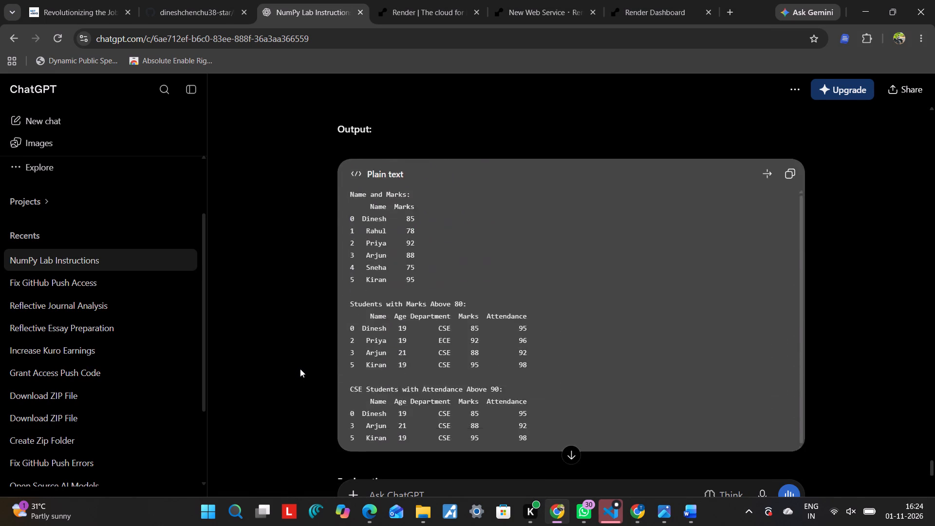
scroll(300, 369, down, 2)
scroll(300, 369, up, 2)
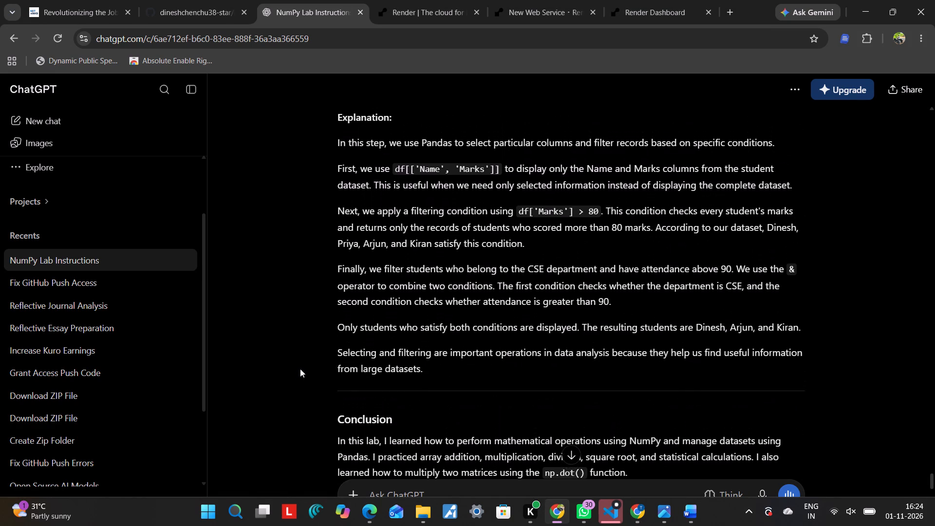
scroll(300, 369, up, 1)
drag(428, 374, 362, 176)
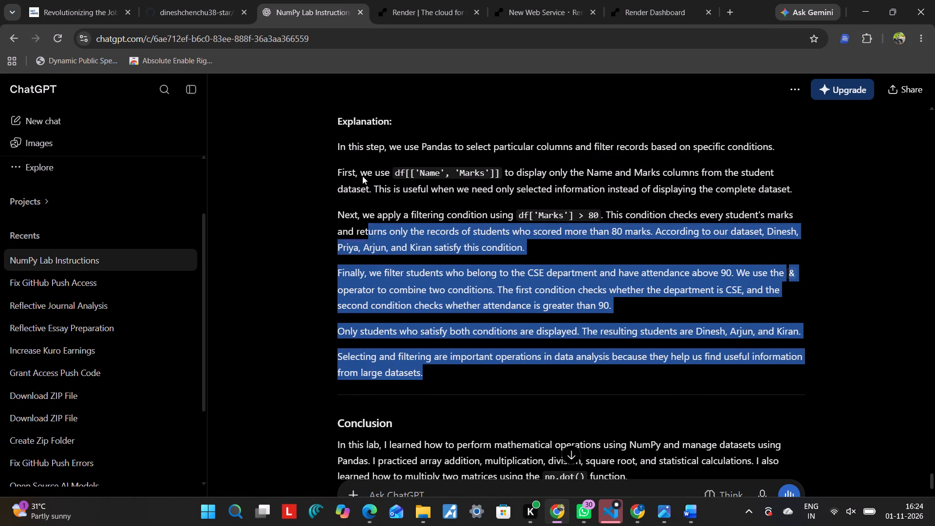
drag(362, 176, 334, 127)
key(ctrl+c)
key(ctrl+x)
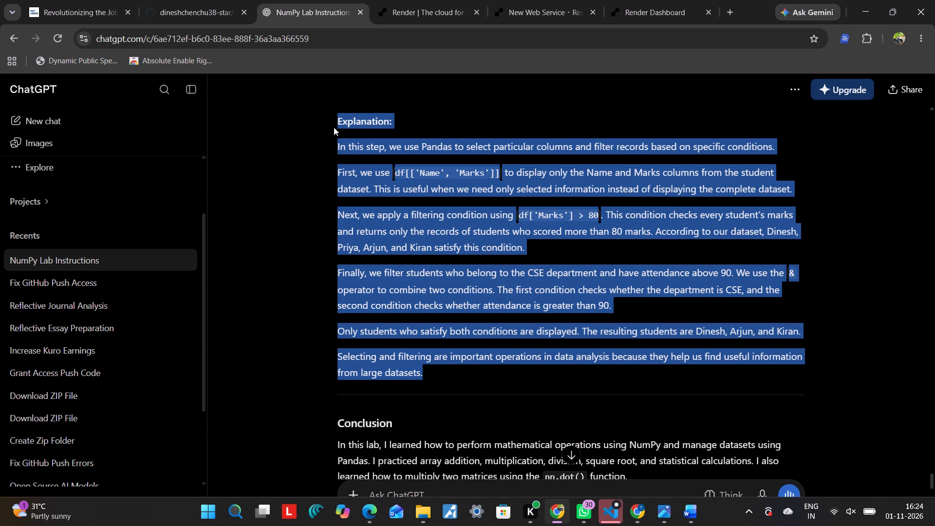
key(ctrl+c)
scroll(334, 127, up, 1)
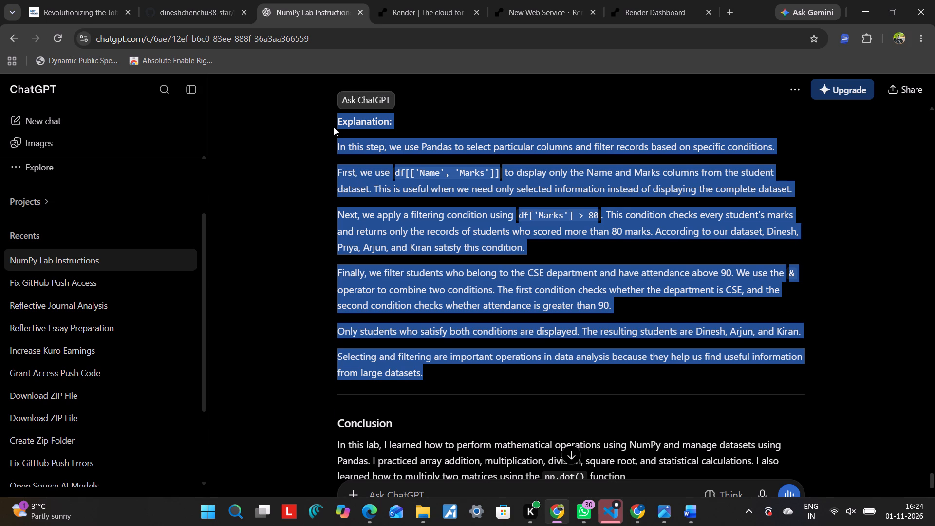
scroll(334, 127, up, 1)
scroll(334, 127, down, 1)
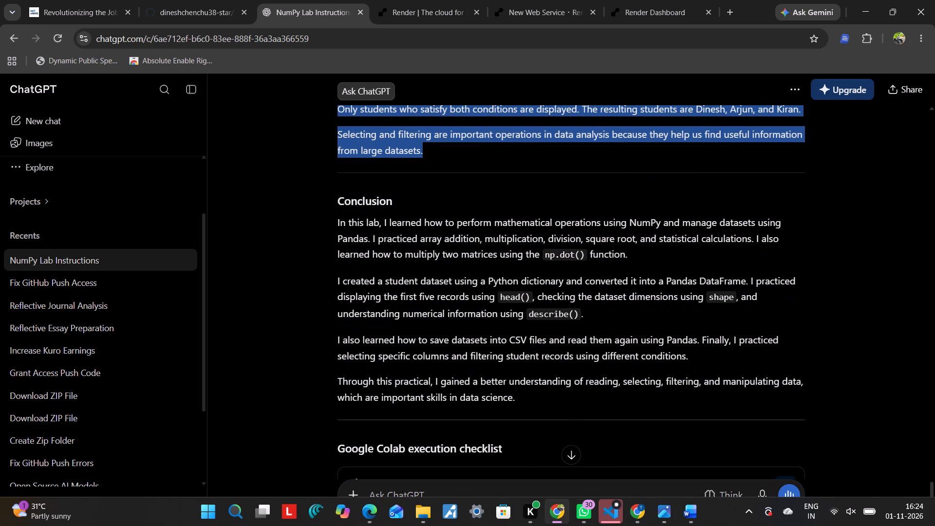
Switch back to Word, paste the explanation below the filtering-code screenshot, and set its font size to 12.
click(696, 512)
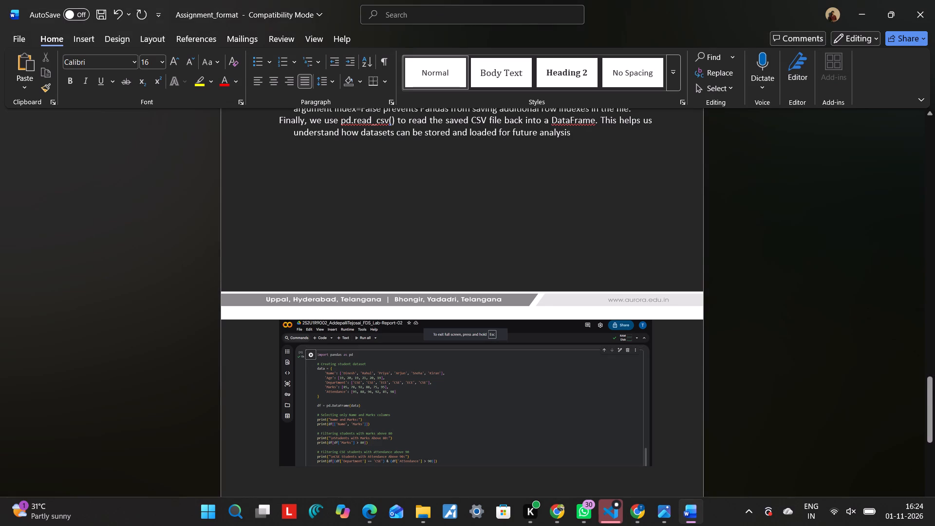
scroll(423, 389, down, 1)
key(ctrl+v)
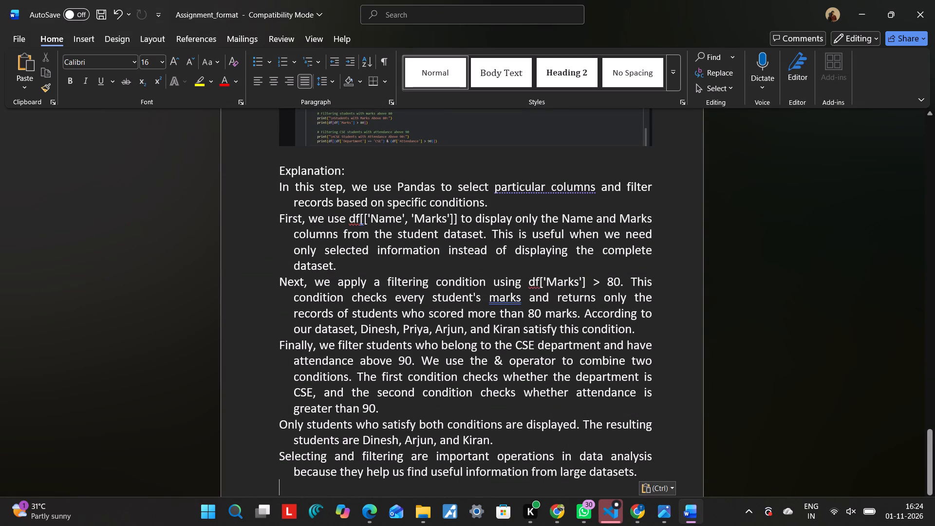
drag(642, 470, 265, 128)
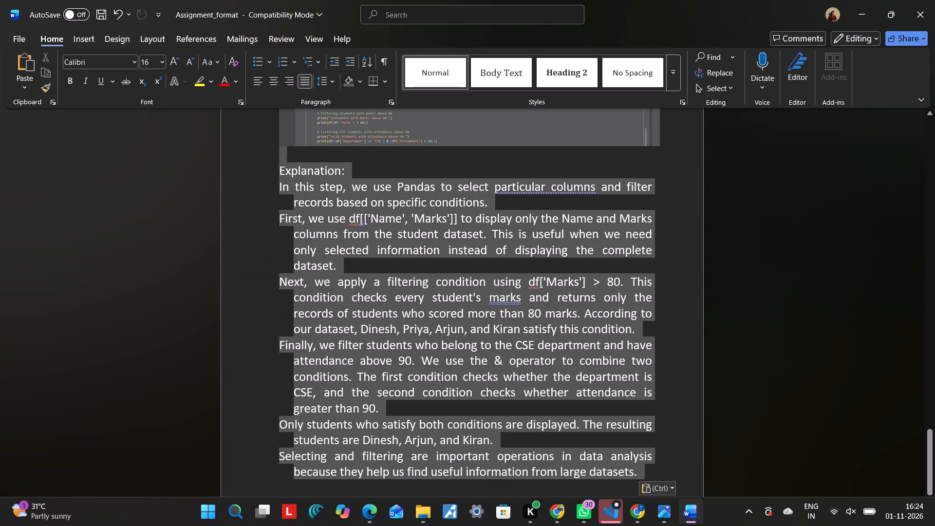
drag(265, 128, 274, 167)
click(365, 127)
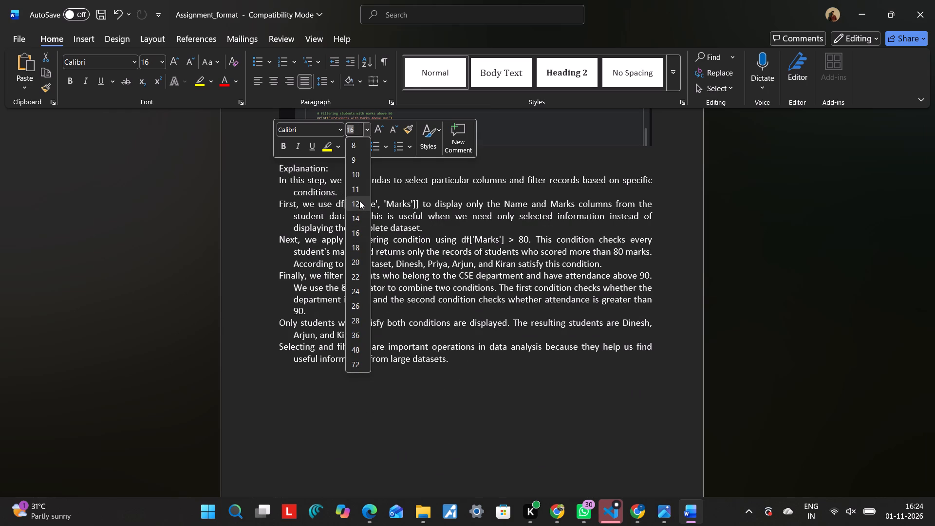
click(359, 201)
Add two new lines after the explanation in Word, then copy ChatGPT's Conclusion section and paste it there.
click(466, 366)
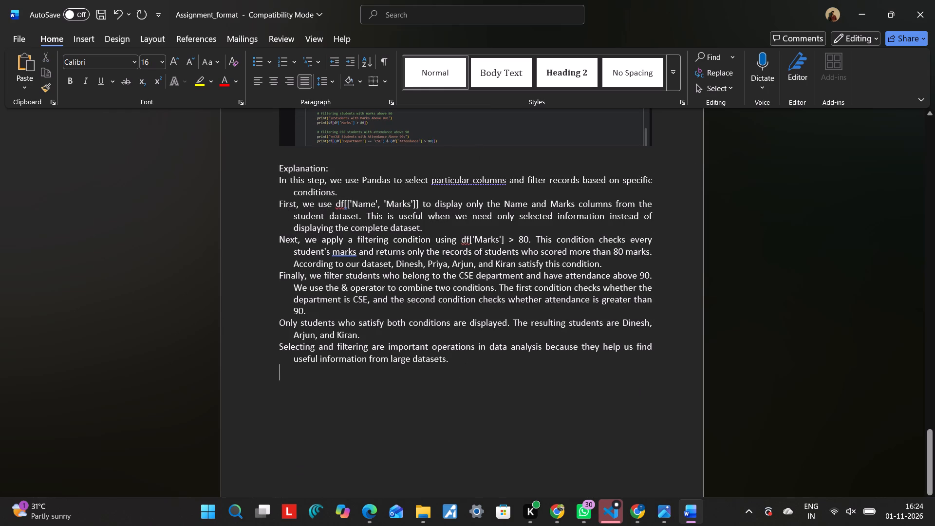
key(Return)
key(Return)
click(567, 511)
scroll(472, 408, down, 1)
scroll(472, 408, up, 1)
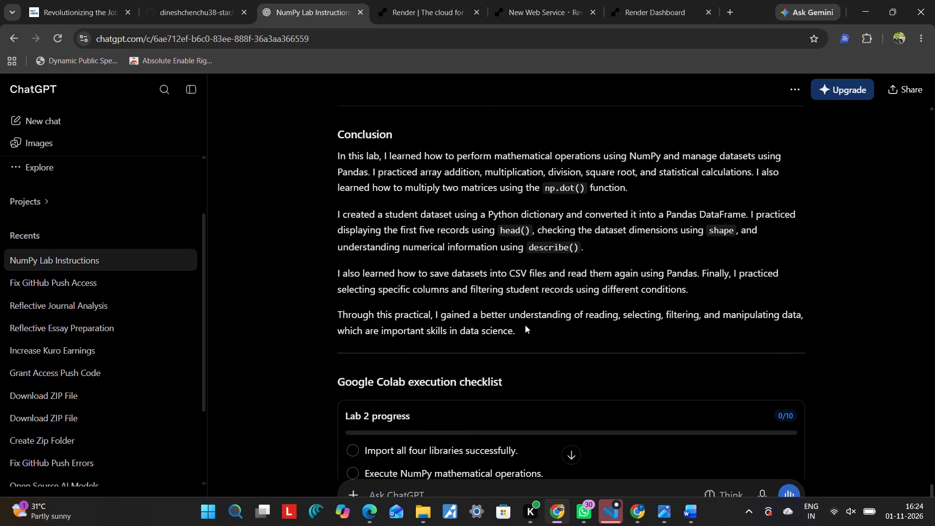
drag(522, 331, 325, 139)
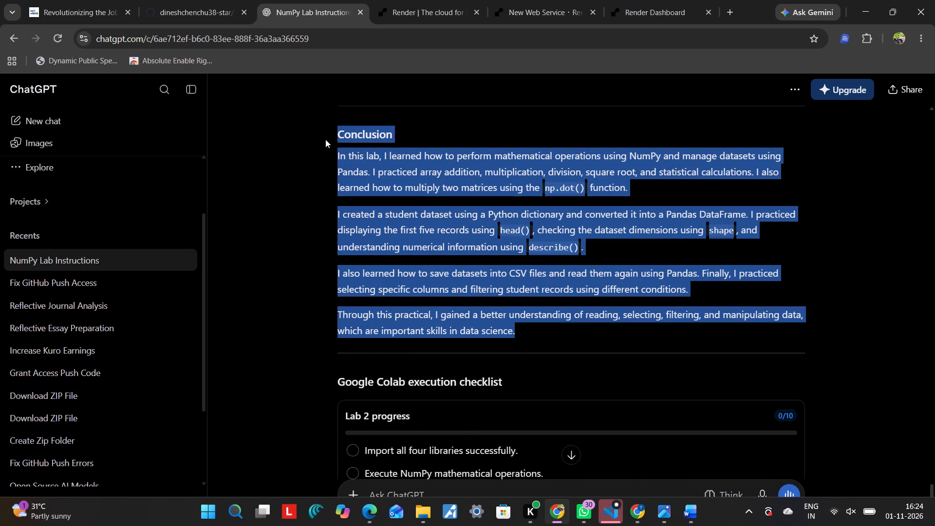
key(ctrl+c)
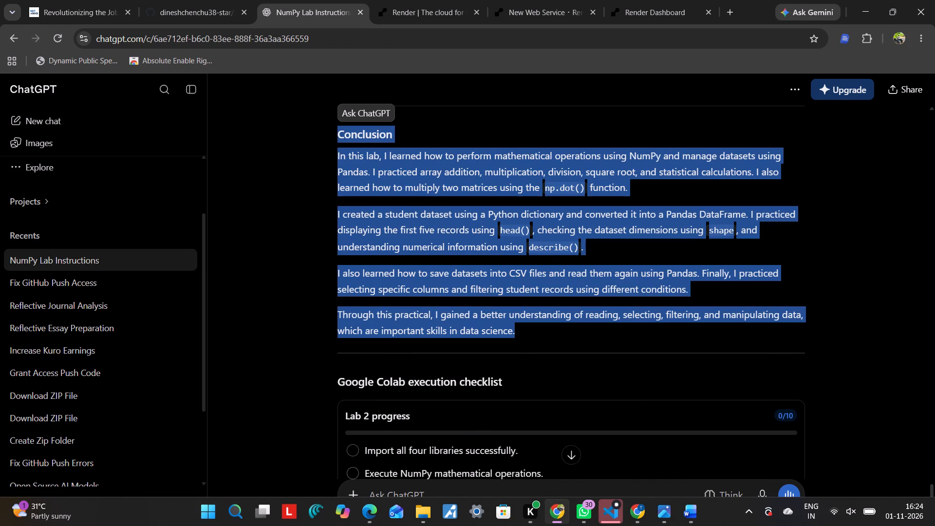
click(686, 507)
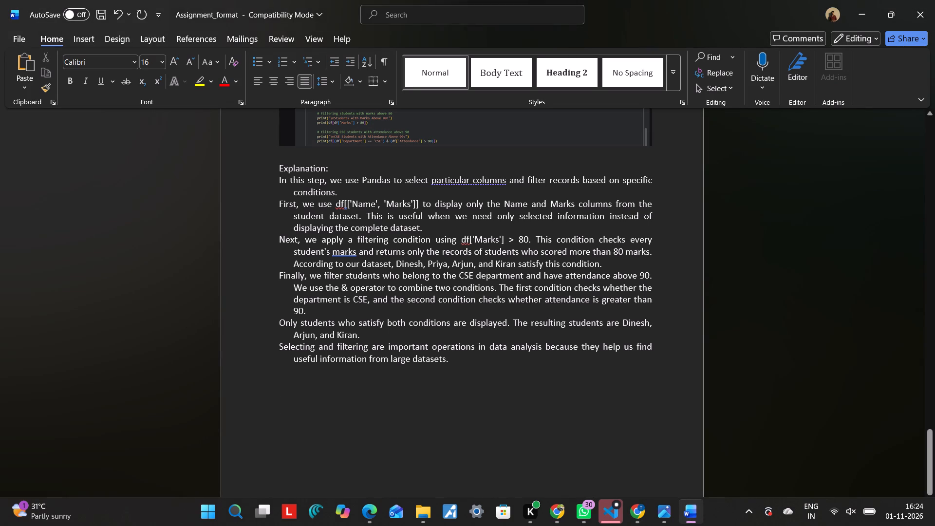
key(ctrl+v)
Set the font size of the whole Conclusion section, including its heading, to 12.
drag(406, 472, 387, 455)
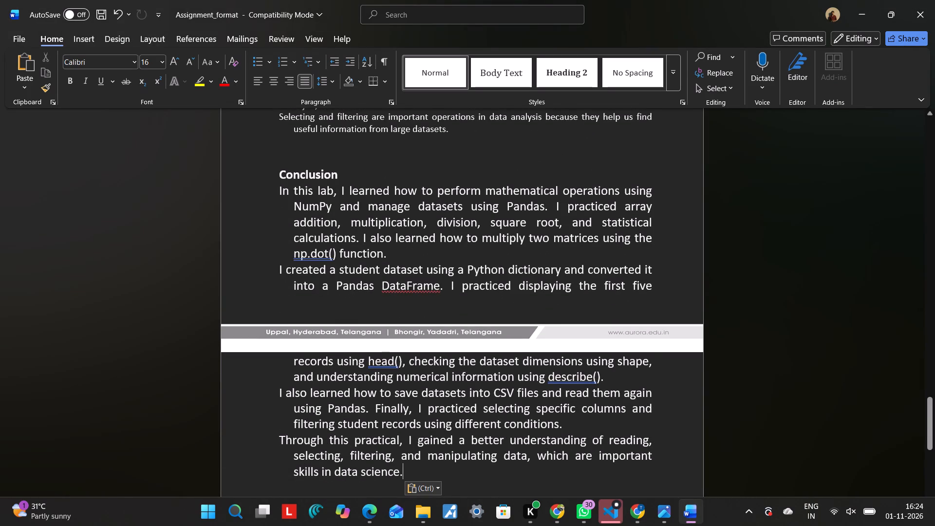
drag(387, 455, 263, 176)
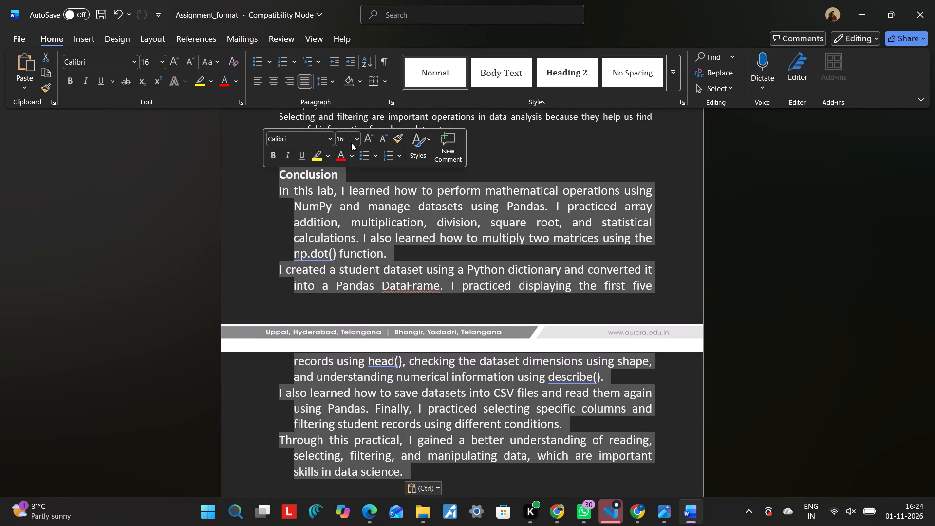
click(353, 140)
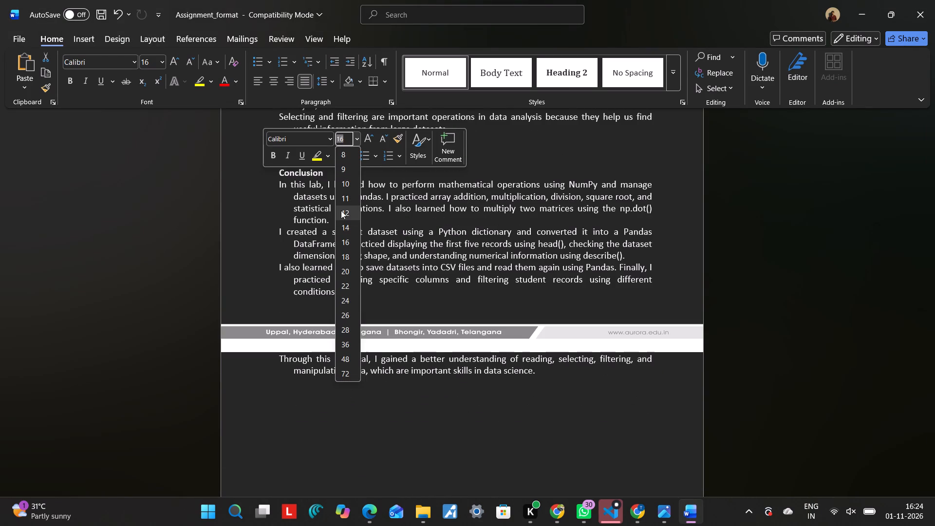
click(342, 214)
click(557, 381)
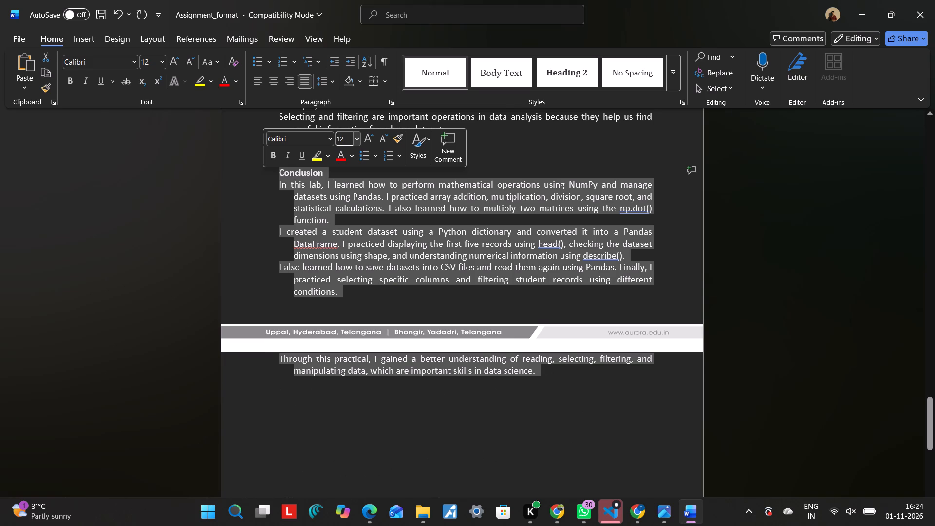
Review the report from the conclusion back up to the Lab Report - 2 title and student details table.
scroll(557, 381, up, 20)
scroll(557, 381, up, 6)
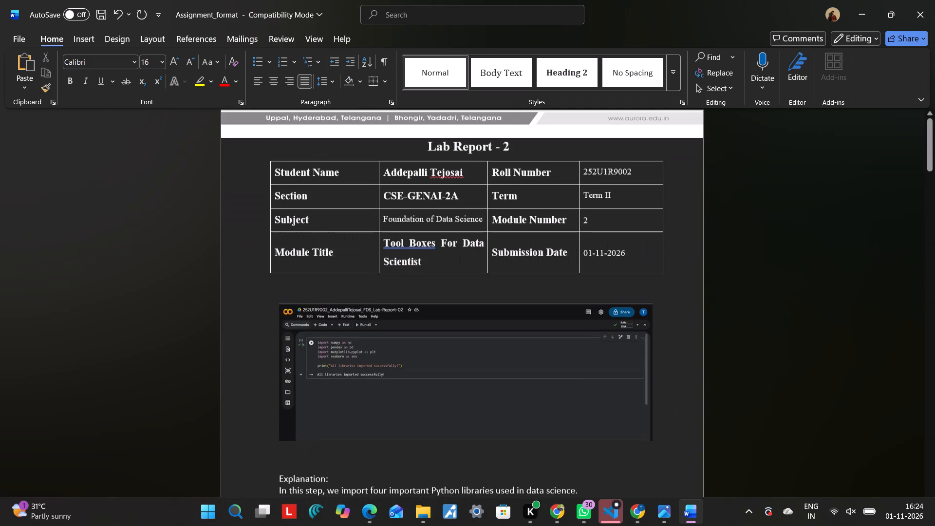
scroll(557, 381, up, 2)
scroll(557, 381, down, 1)
scroll(557, 381, up, 1)
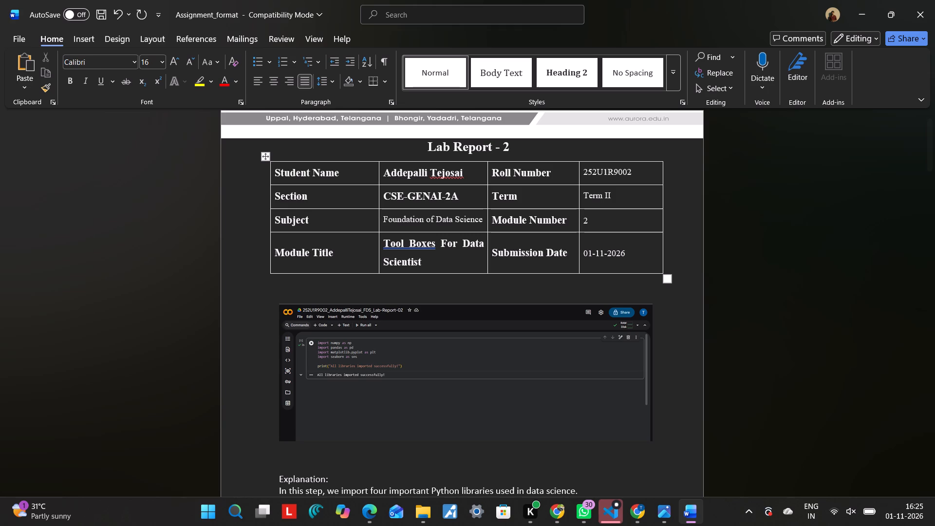
Switch to File Explorer and open the Lab-Report-01-FDS-Lab_report_01 PDF from the Downloads folder.
click(427, 516)
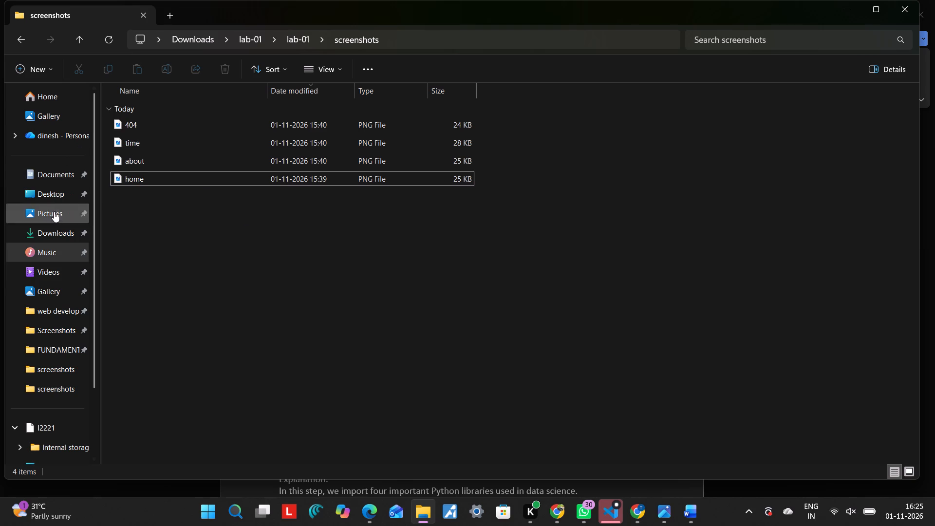
double_click(69, 234)
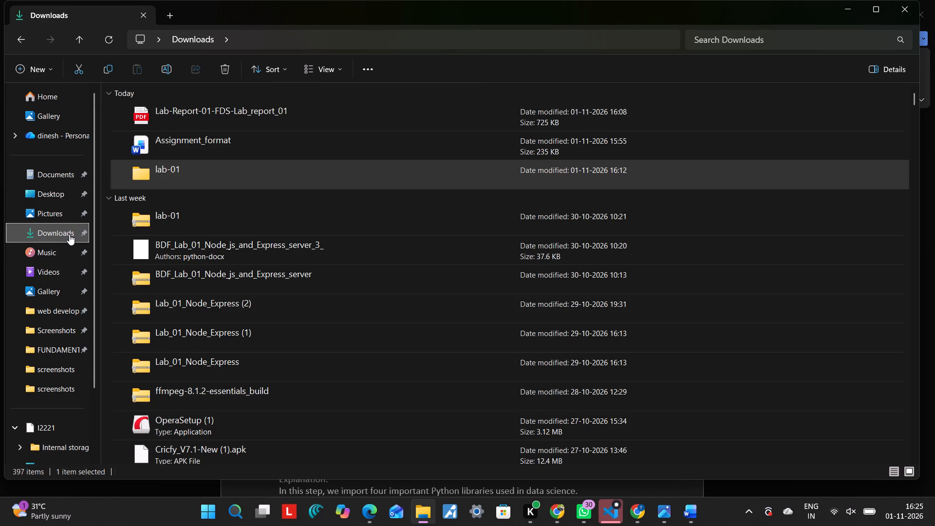
double_click(189, 122)
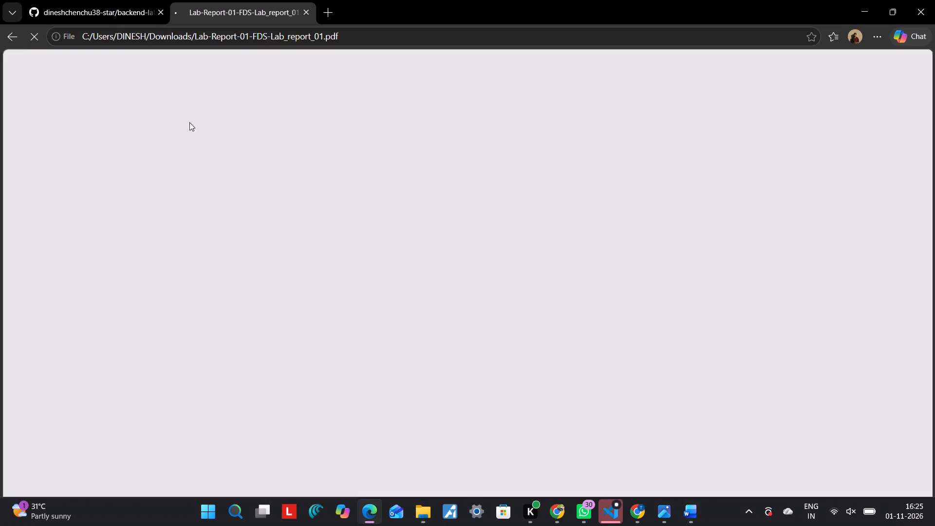
Review the earlier lab report PDF from its title and student details table through the conclusion to the ColabLink page.
scroll(445, 393, up, 17)
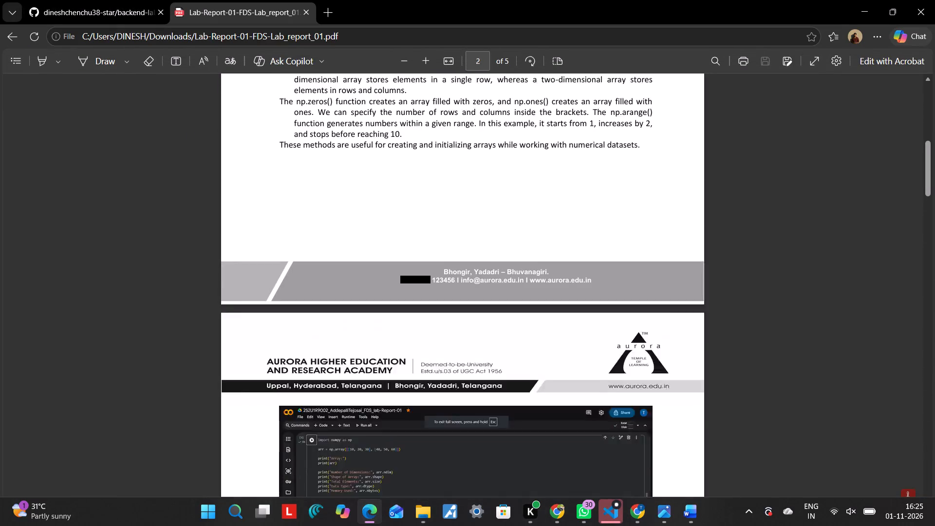
scroll(445, 393, up, 5)
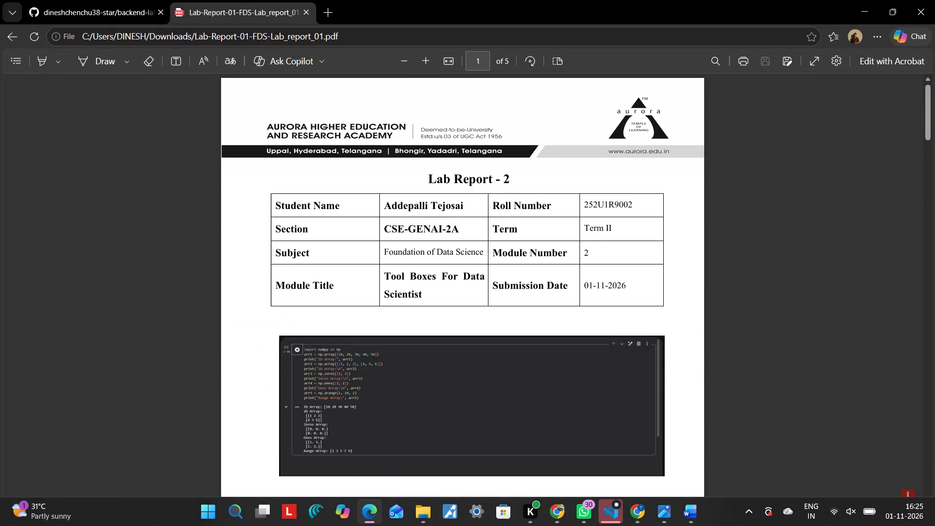
scroll(445, 393, down, 6)
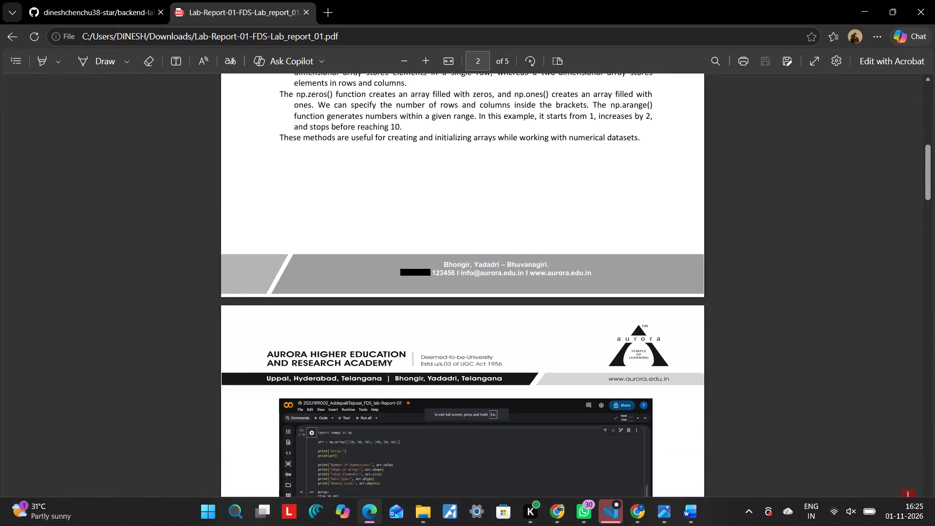
scroll(445, 393, down, 8)
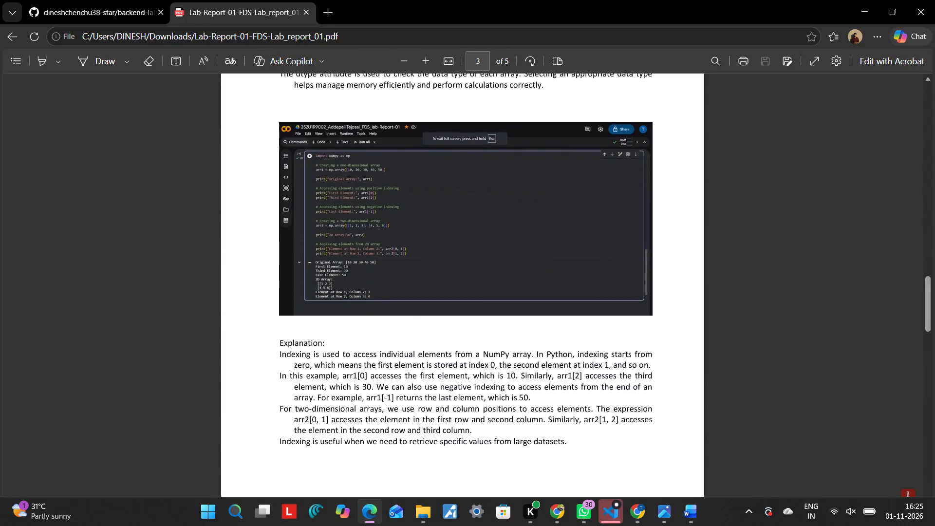
scroll(445, 393, down, 4)
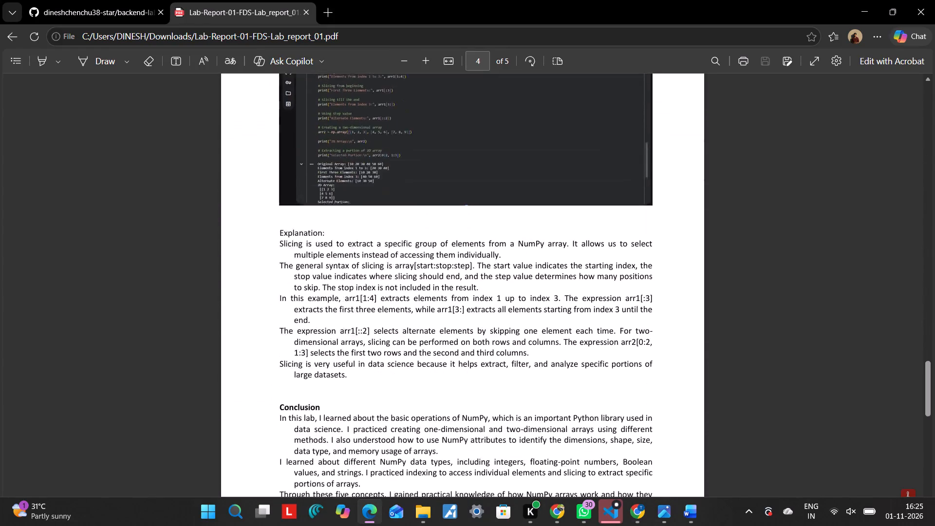
scroll(445, 393, down, 3)
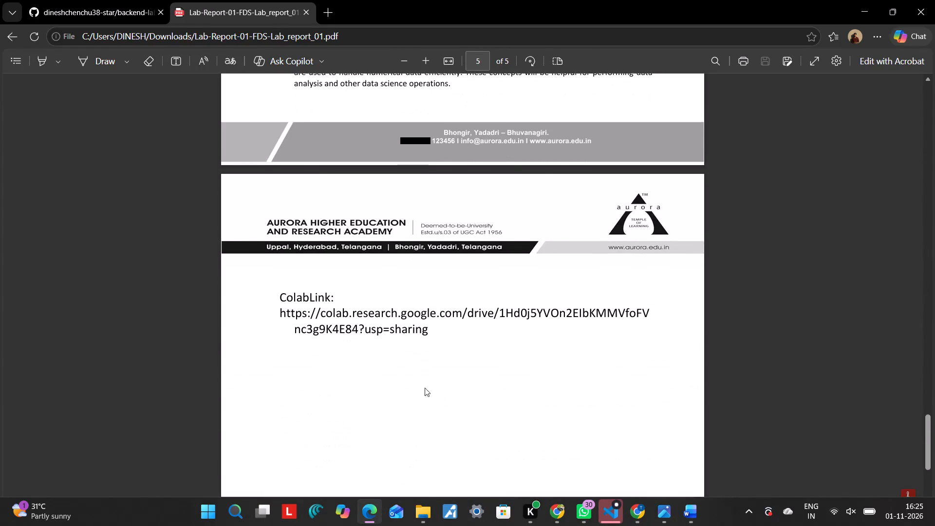
scroll(406, 336, up, 13)
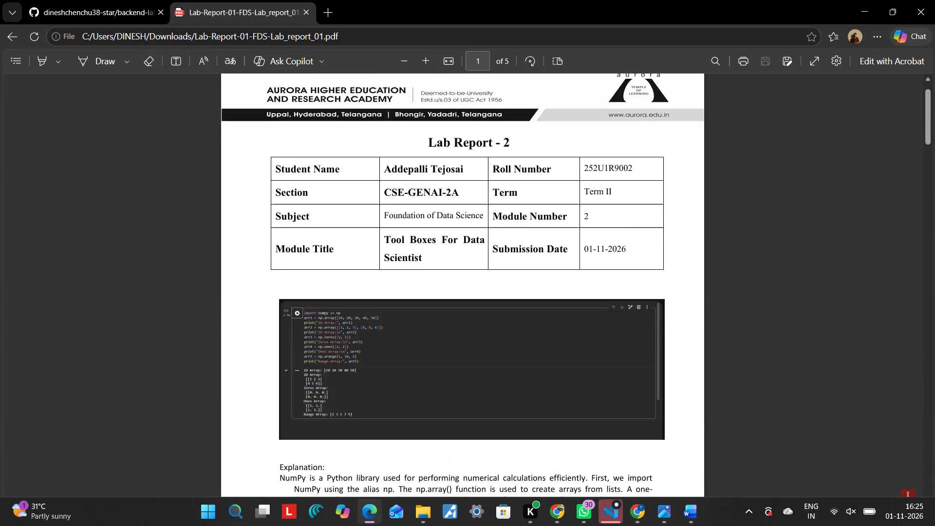
scroll(406, 336, down, 1)
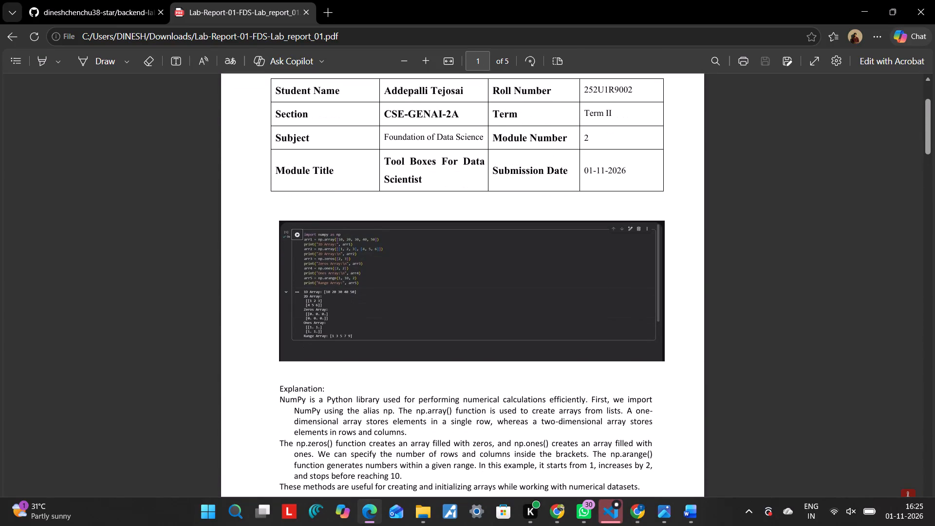
Switch to Chrome and compare the code cells and outputs of the FDS Lab-Report-02 and lab-Report-01 Colab notebooks.
click(637, 514)
scroll(320, 278, up, 9)
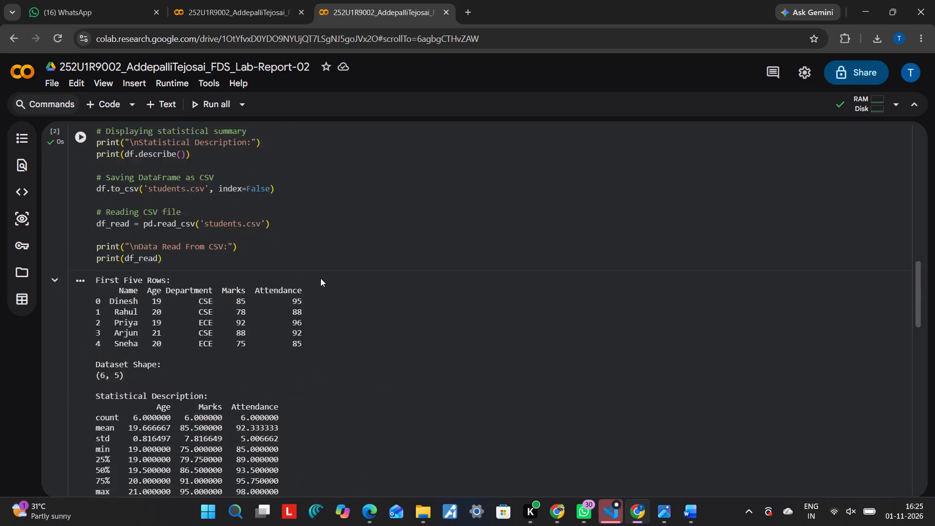
scroll(320, 278, up, 2)
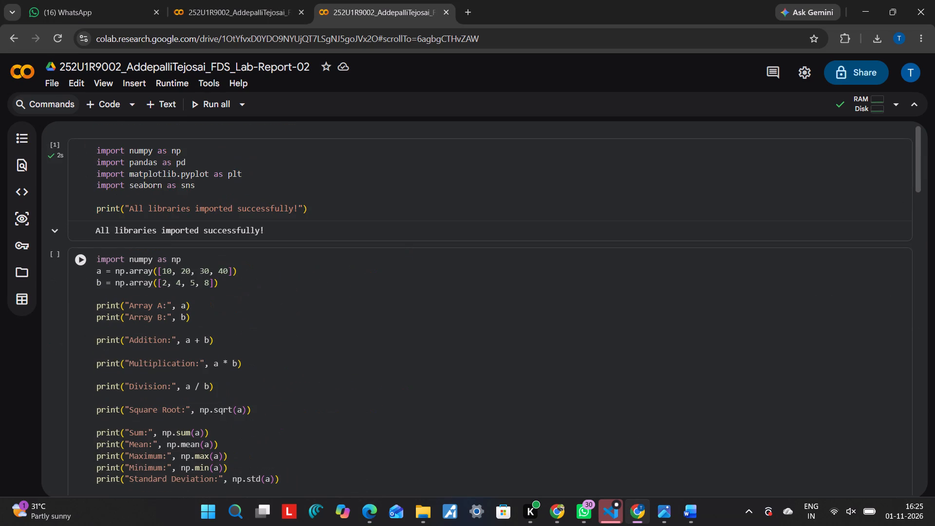
scroll(159, 108, down, 1)
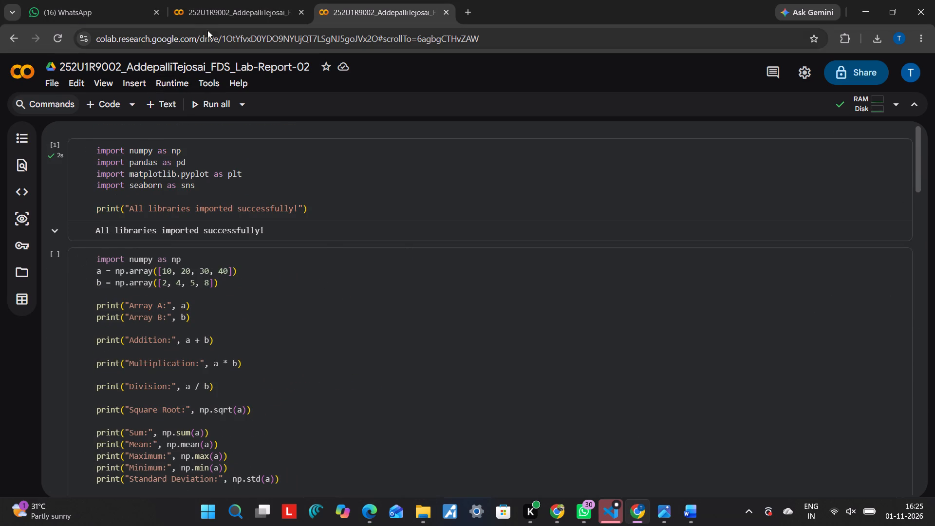
click(215, 25)
scroll(206, 251, up, 7)
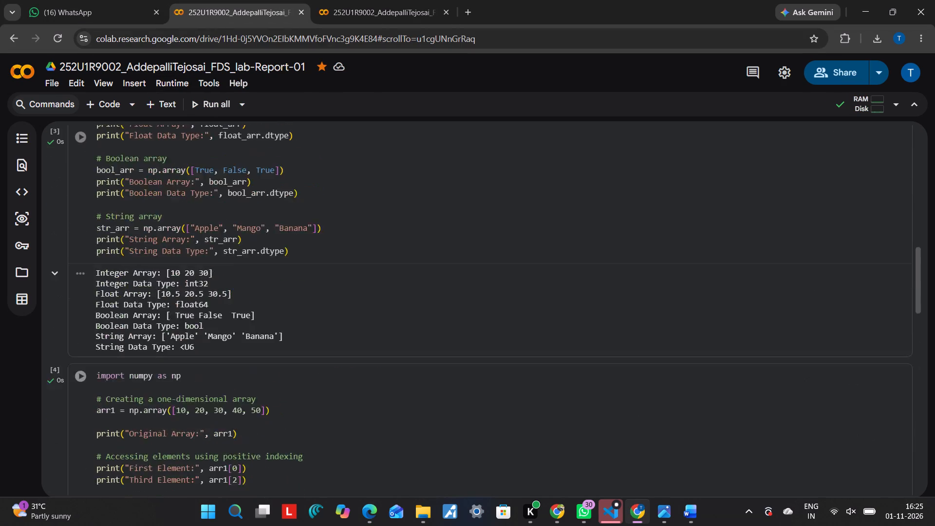
scroll(206, 251, up, 7)
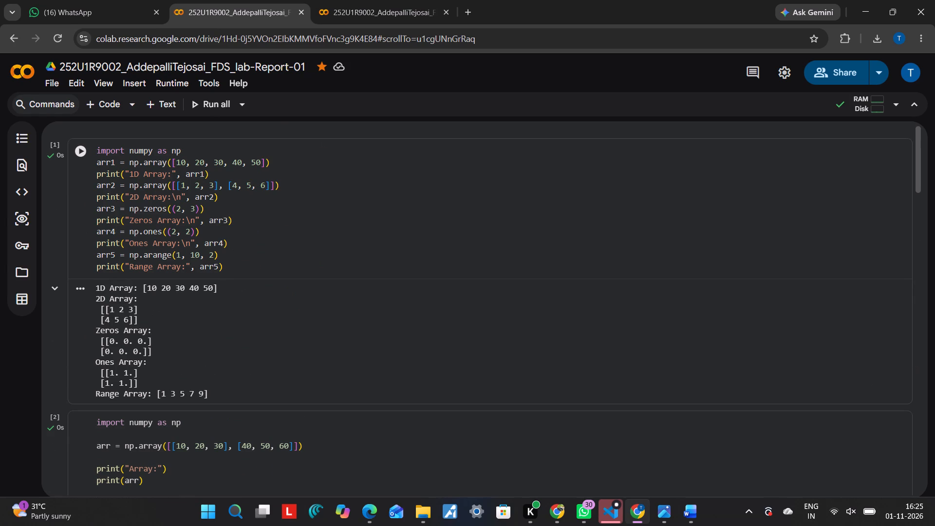
click(372, 5)
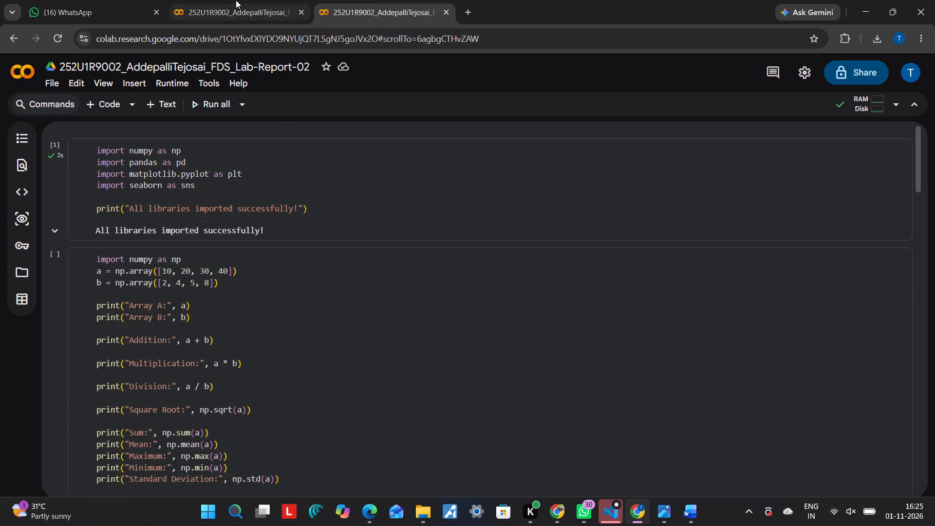
click(218, 0)
scroll(209, 240, down, 1)
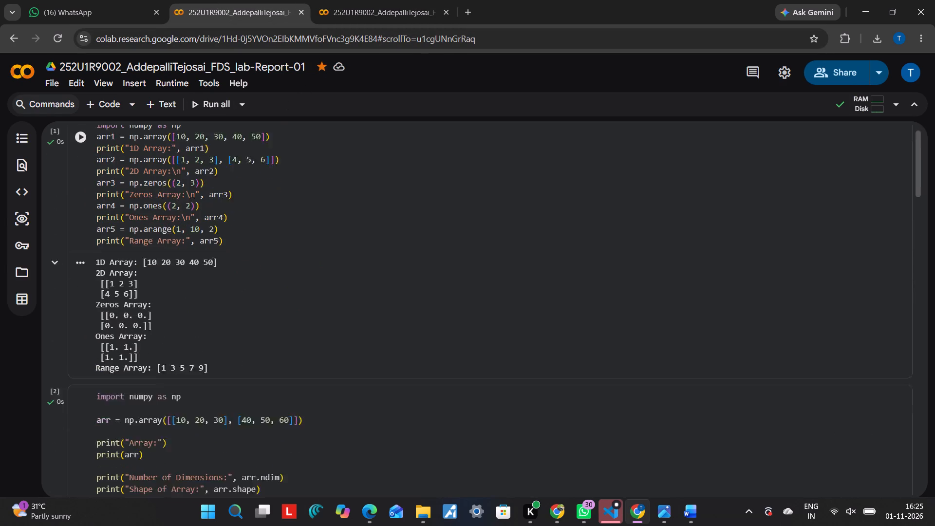
scroll(209, 240, down, 5)
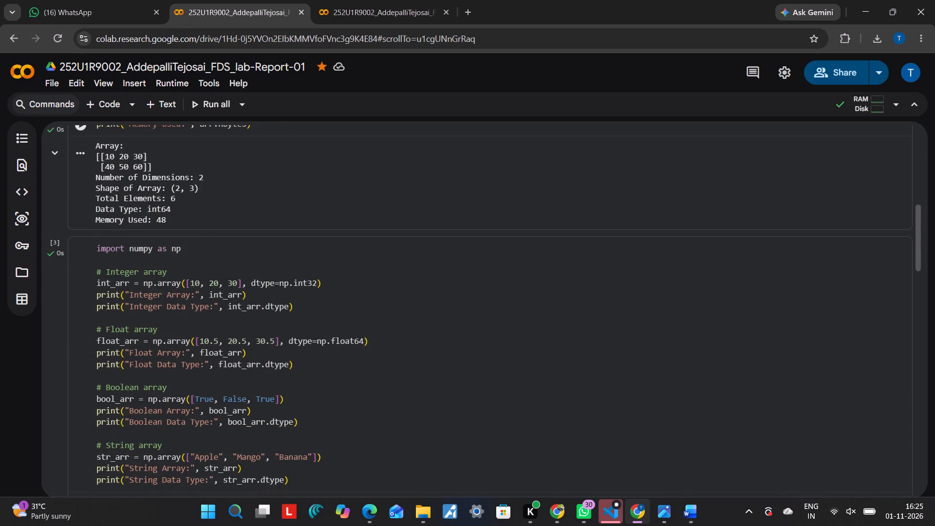
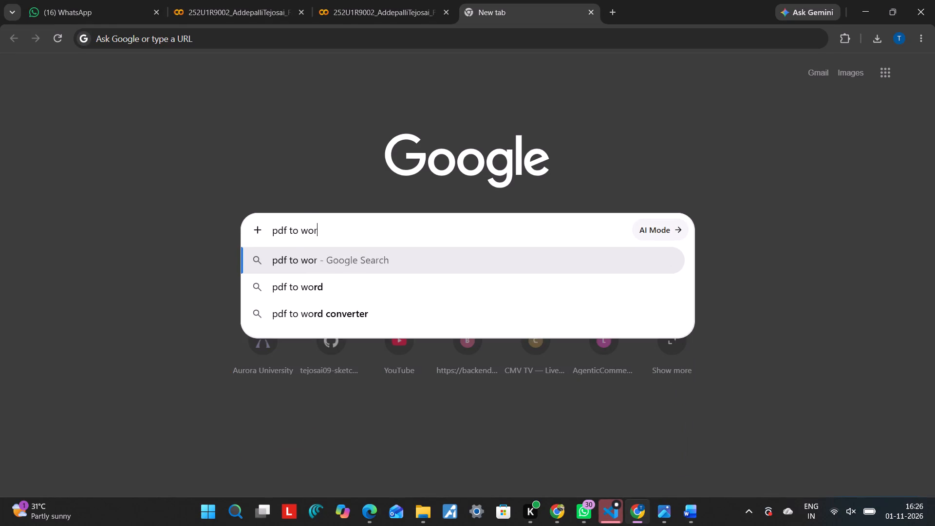
Search the web for "pdf to word" and open the iLovePDF Convert PDF to Word online converter.
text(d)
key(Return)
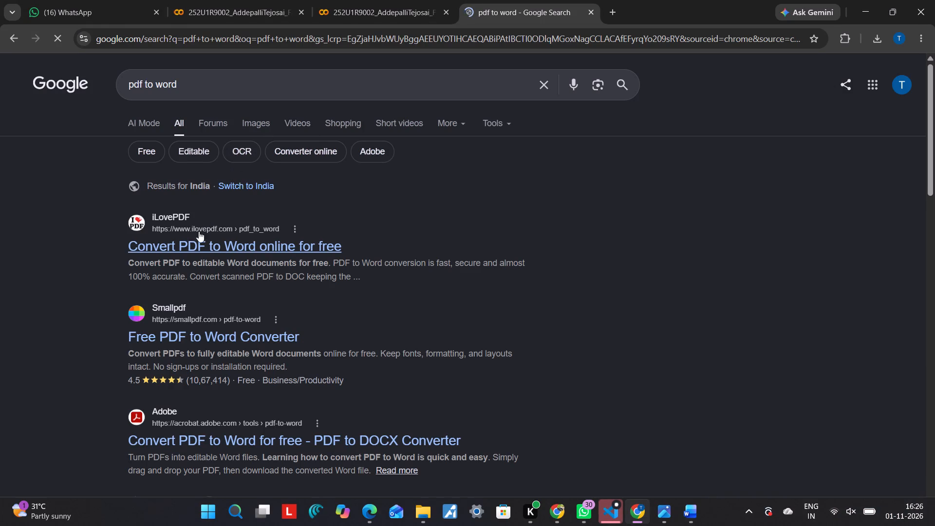
click(196, 236)
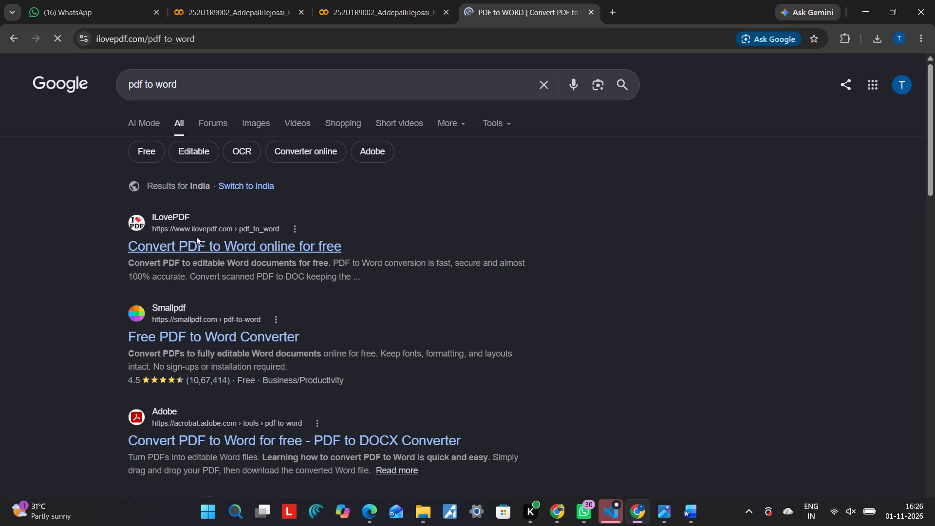
Open the file chooser of the iLovePDF converter to select a PDF for conversion to Word.
click(412, 218)
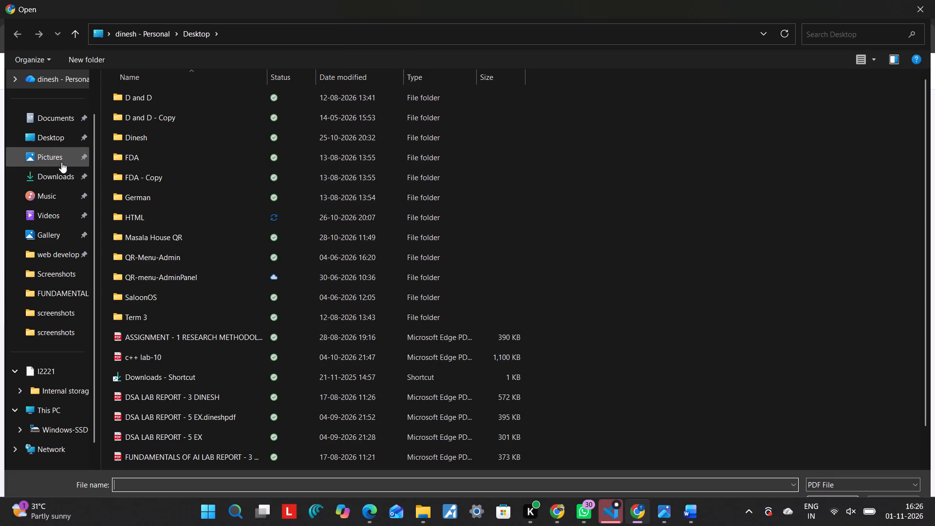
Convert the Lab-Report-01-FDS-Lab_report_01 PDF from Downloads to a Word document and download the result.
click(62, 176)
double_click(183, 113)
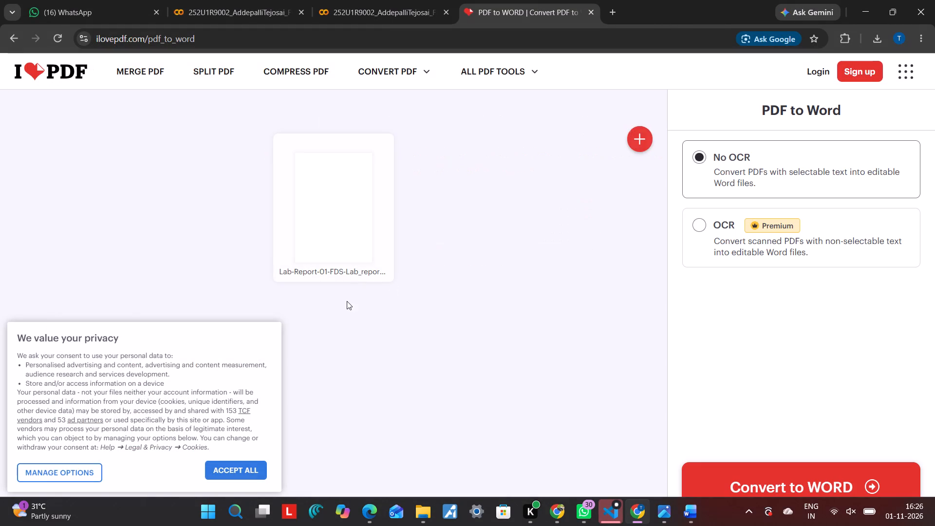
click(812, 478)
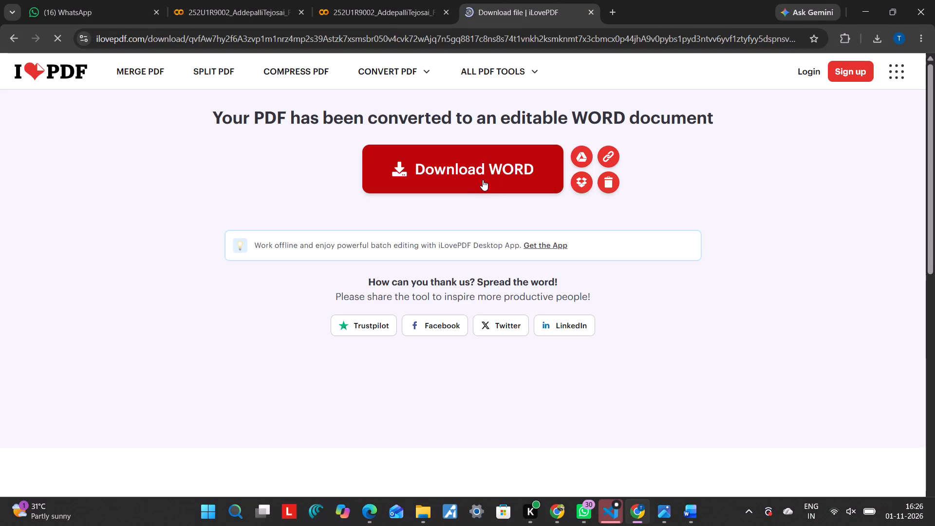
click(482, 178)
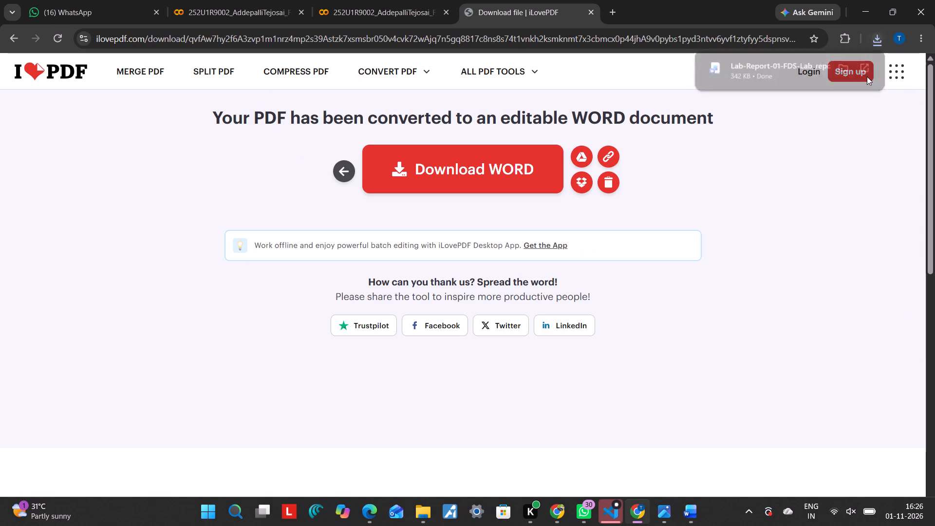
Open the downloaded Lab-Report-01-FDS-Lab_report_01 document in Word and enable editing.
double_click(746, 68)
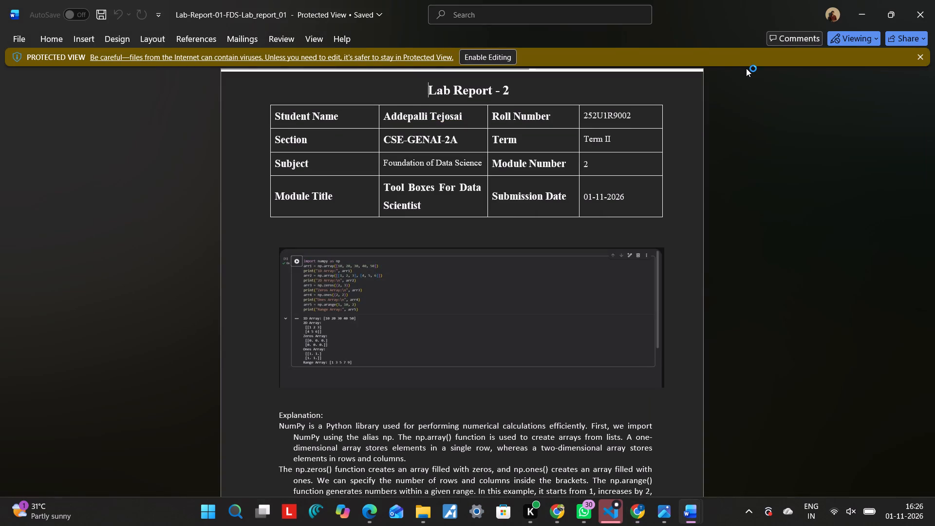
click(503, 56)
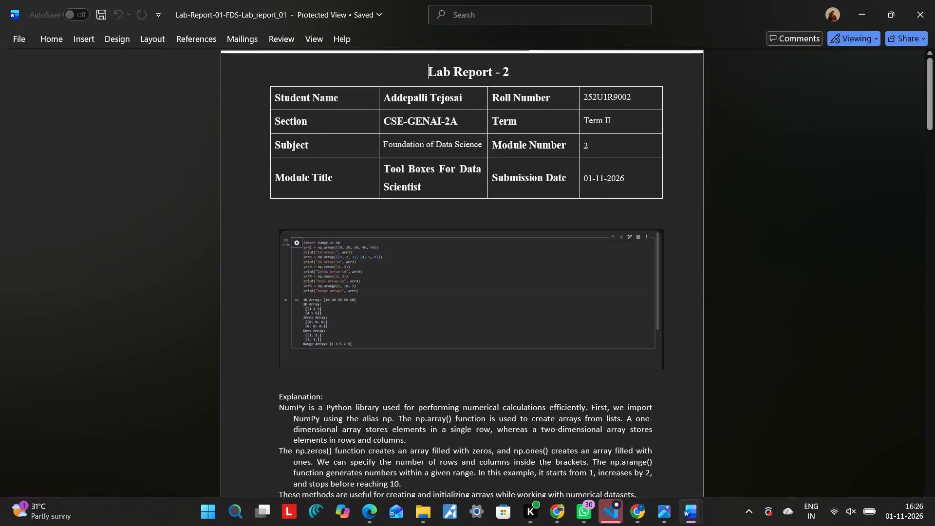
Renumber the report by changing its title to Lab Report - 1 and the Module Number to 1.
click(530, 134)
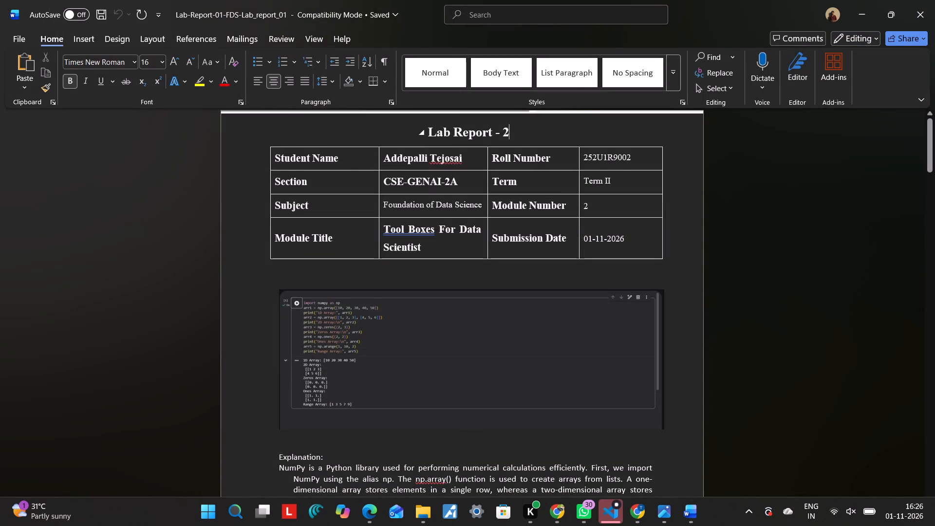
key(BackSpace)
key(1)
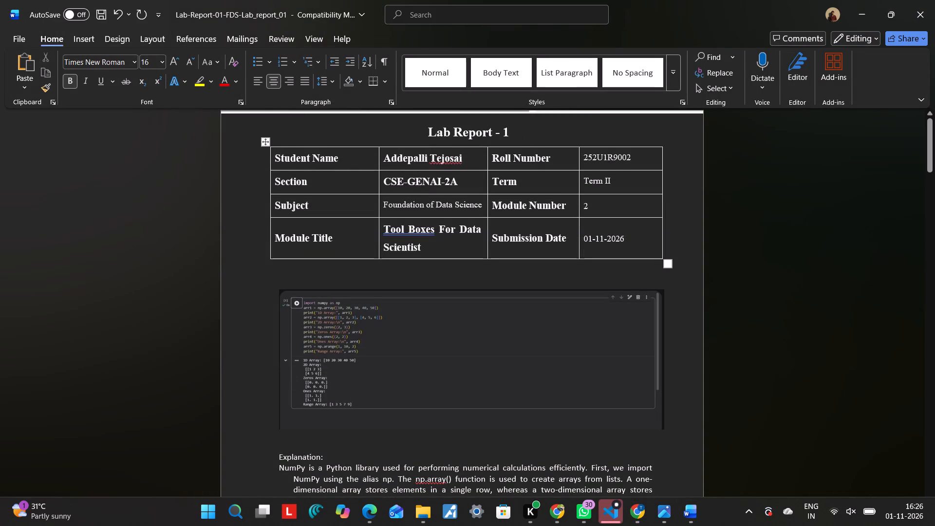
click(600, 209)
key(BackSpace)
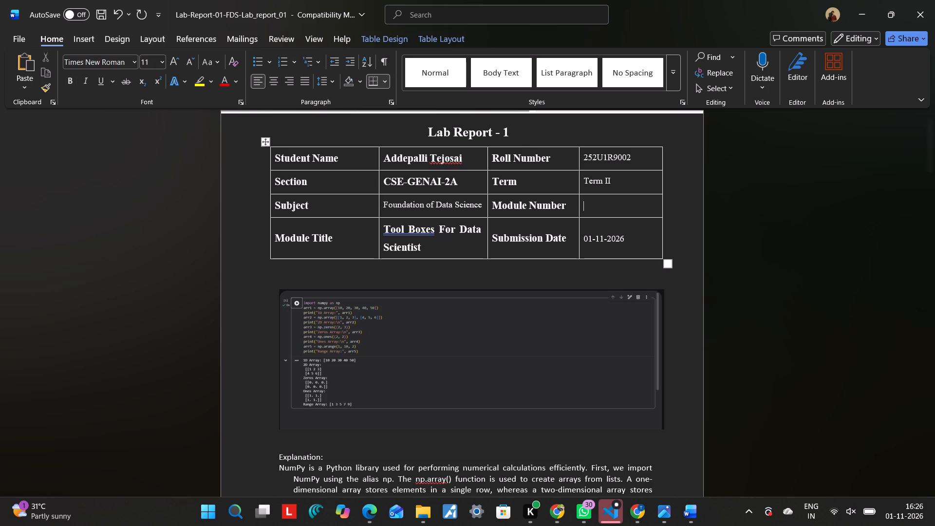
key(1)
Replace the Module Title with Basics of Data Science, looking up the Module 1 name on the Foundation of Data Science curriculum page.
drag(443, 245, 381, 229)
key(BackSpace)
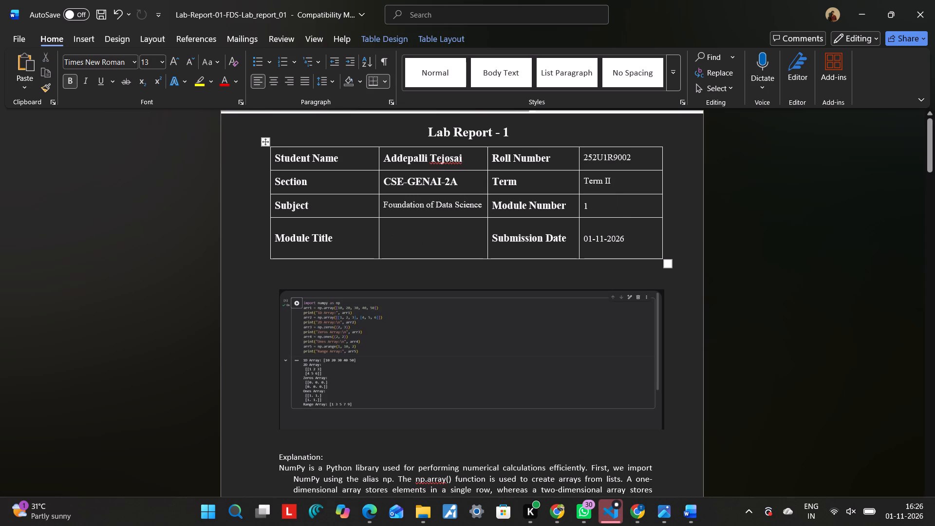
click(568, 518)
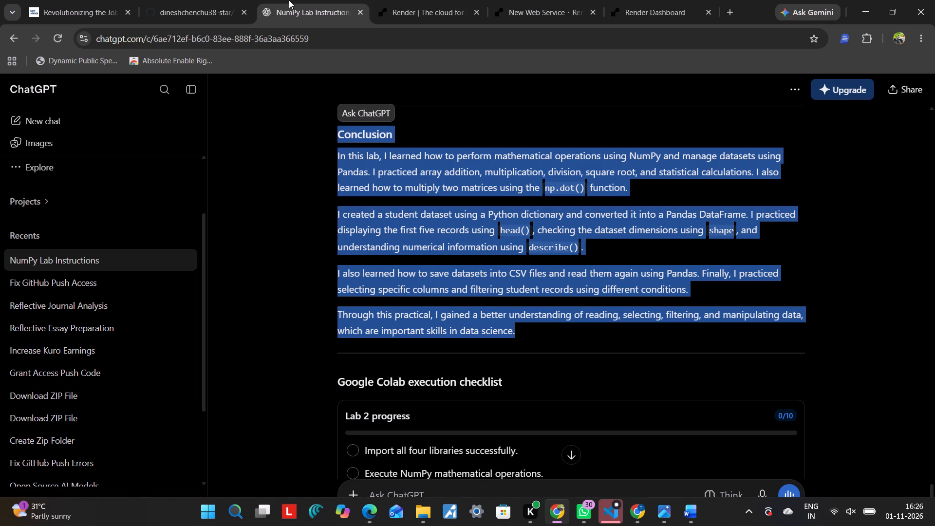
click(55, 0)
click(781, 165)
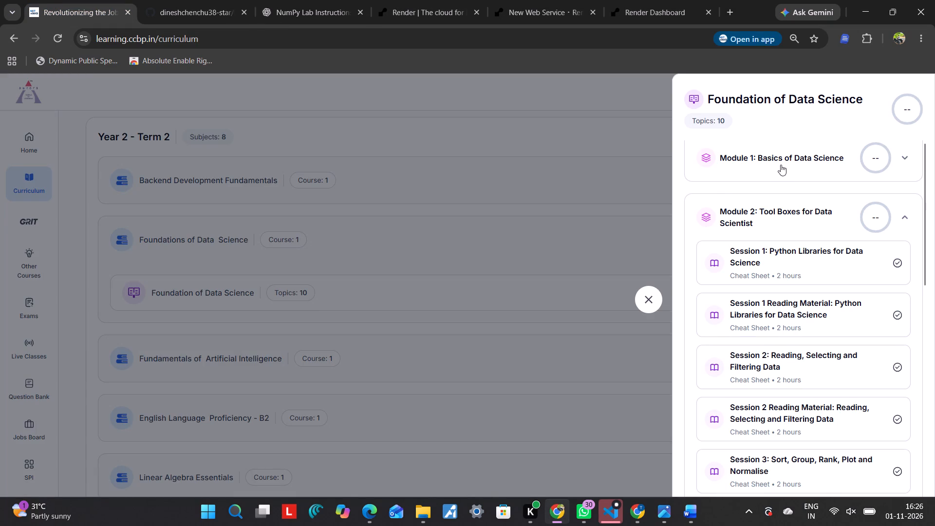
click(646, 508)
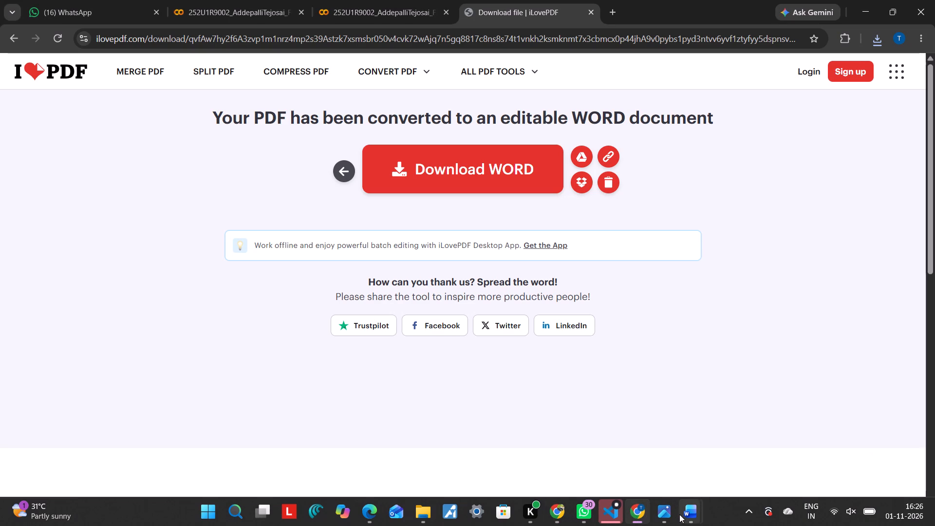
click(679, 514)
click(667, 515)
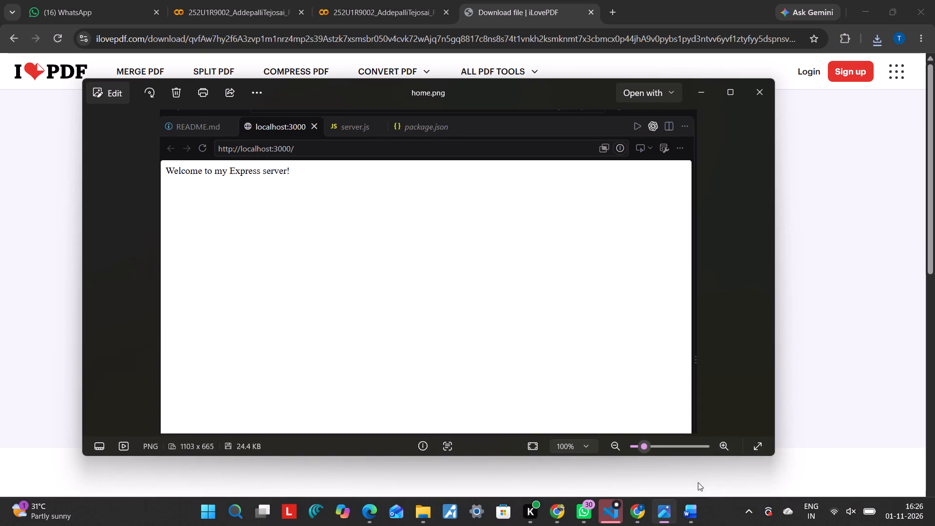
click(690, 505)
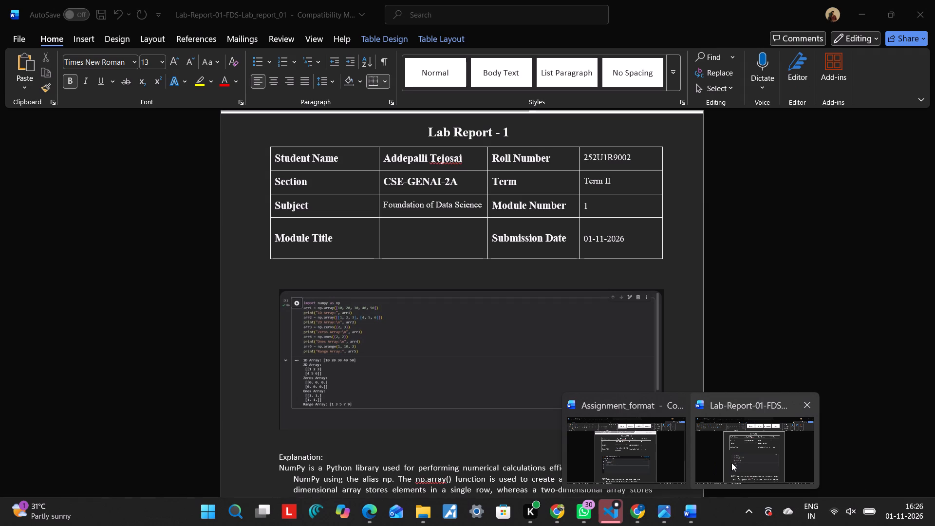
click(731, 463)
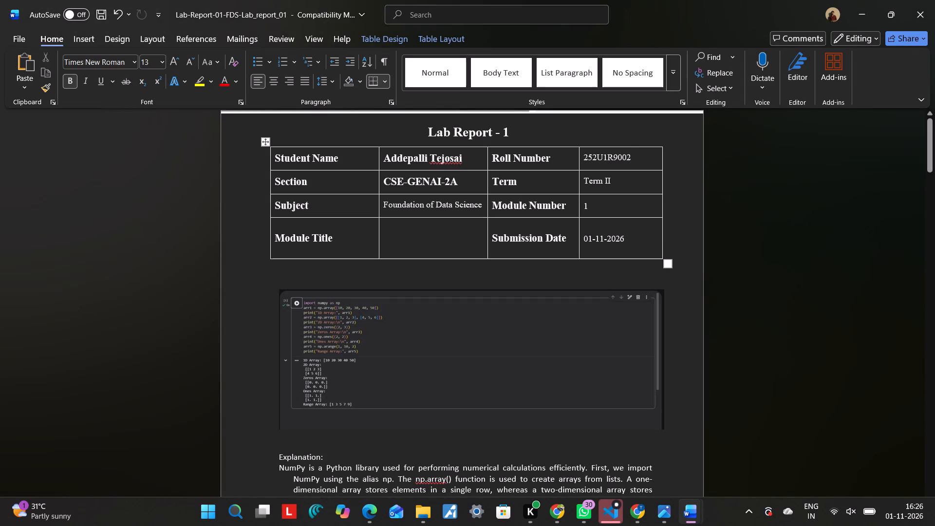
text(Basis)
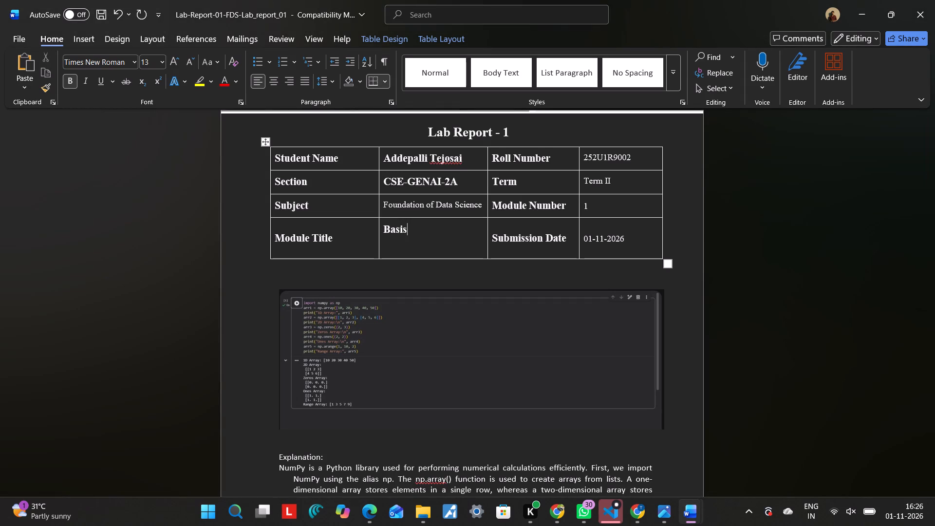
key(BackSpace)
text(cs of Data Science)
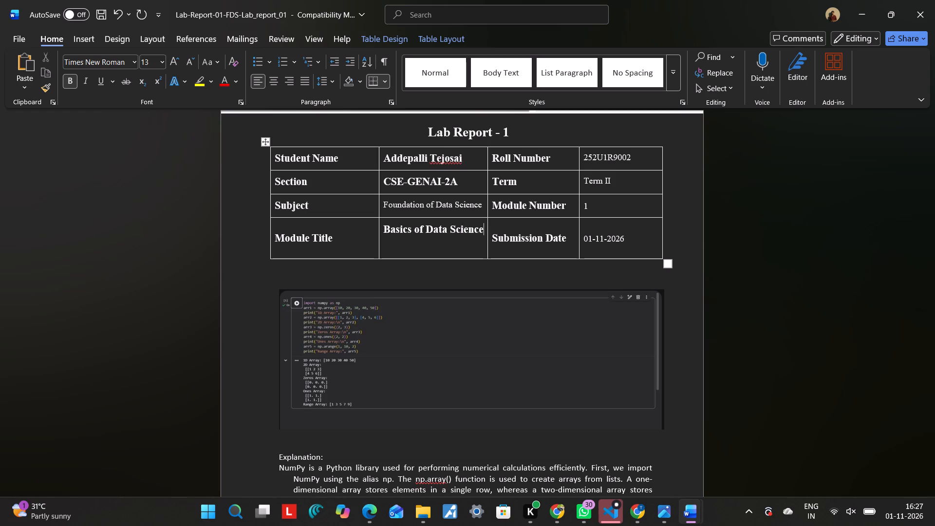
Export the Lab Report - 1 document to the Downloads folder as a PDF named Lab-Report-01-FDS-Lab_report_01-original.
scroll(394, 279, down, 1)
scroll(394, 279, up, 5)
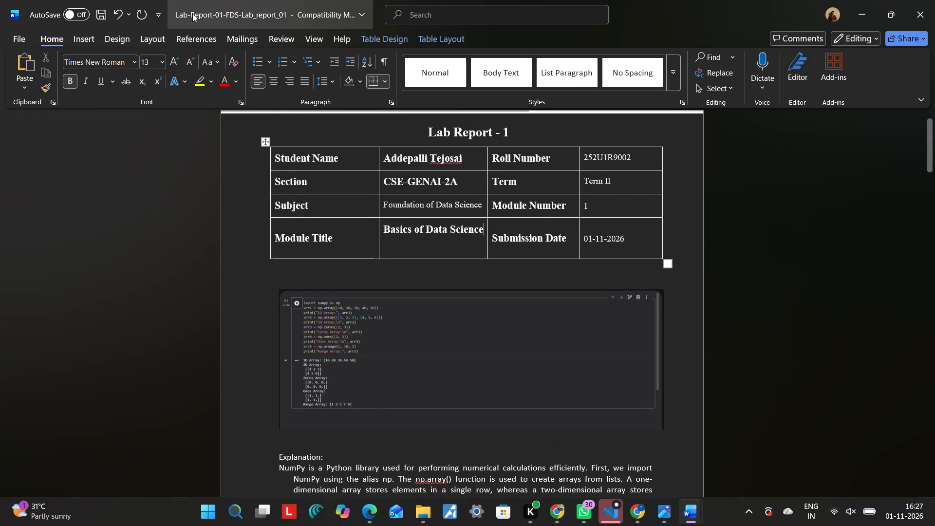
click(16, 38)
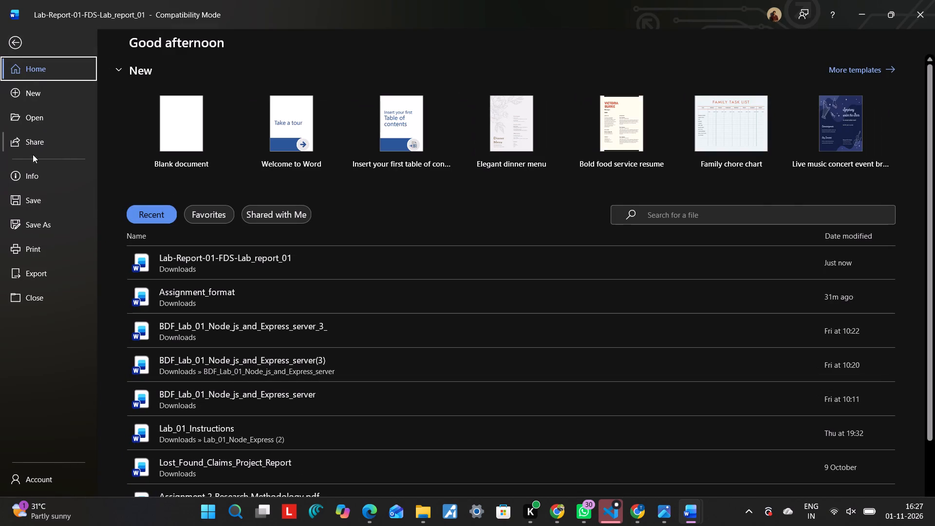
click(16, 267)
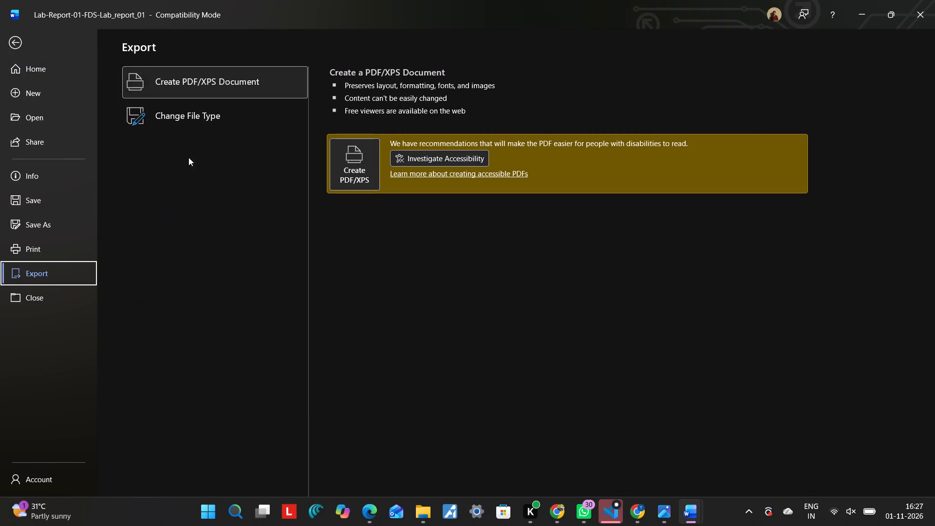
click(351, 170)
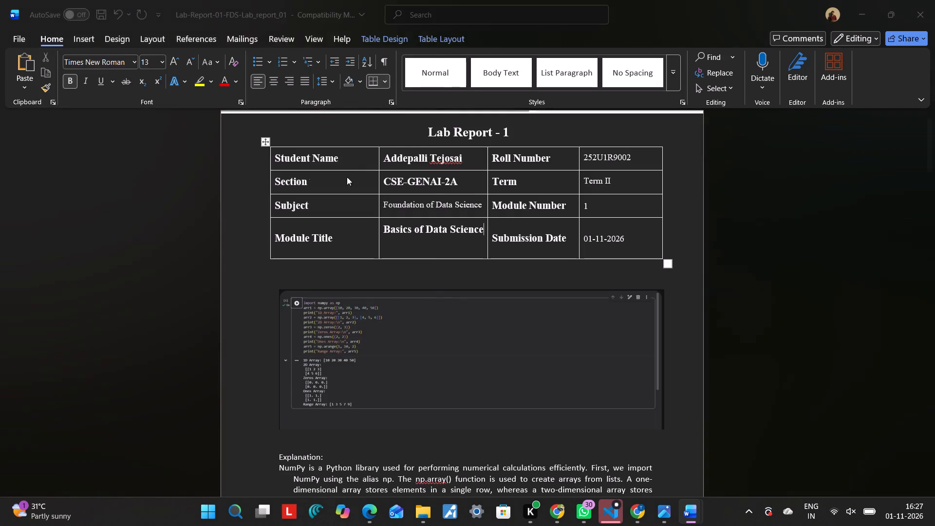
click(200, 202)
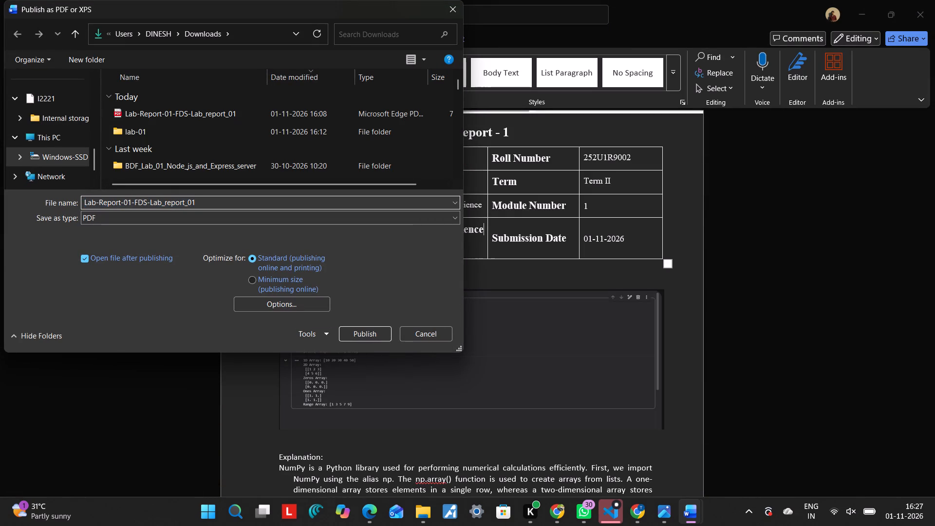
text(-original)
scroll(66, 142, up, 2)
scroll(66, 142, down, 1)
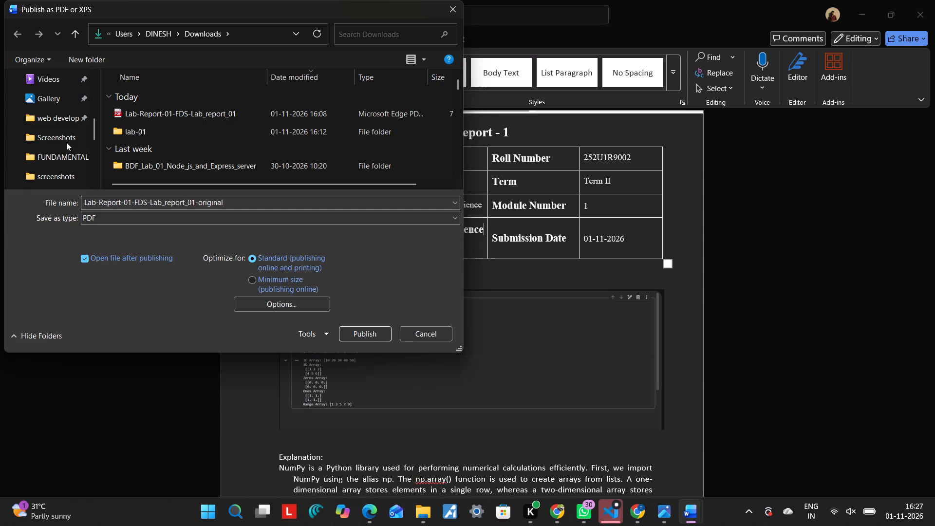
scroll(66, 142, up, 1)
scroll(66, 142, down, 1)
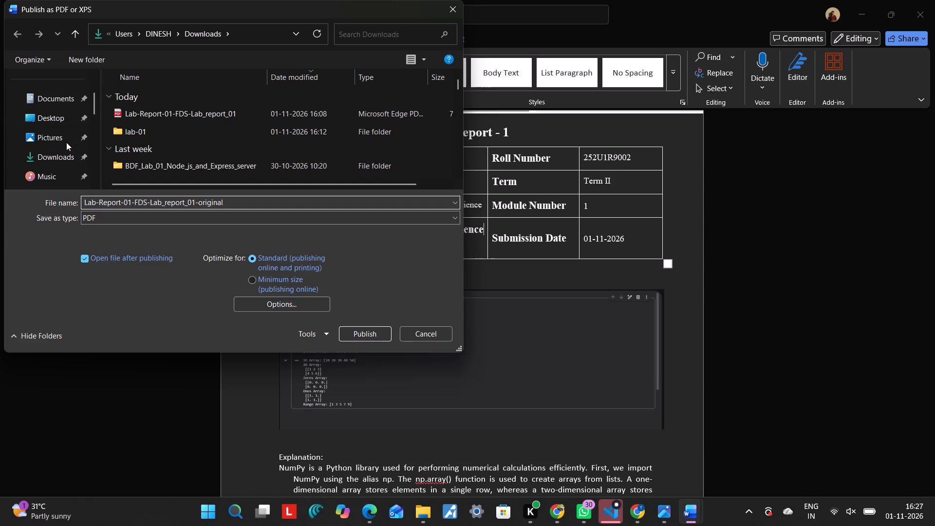
click(63, 155)
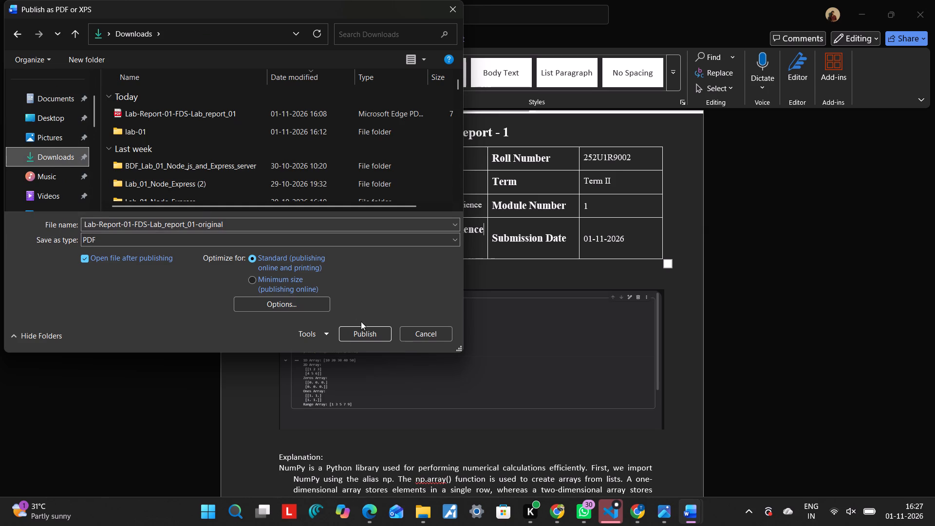
click(366, 335)
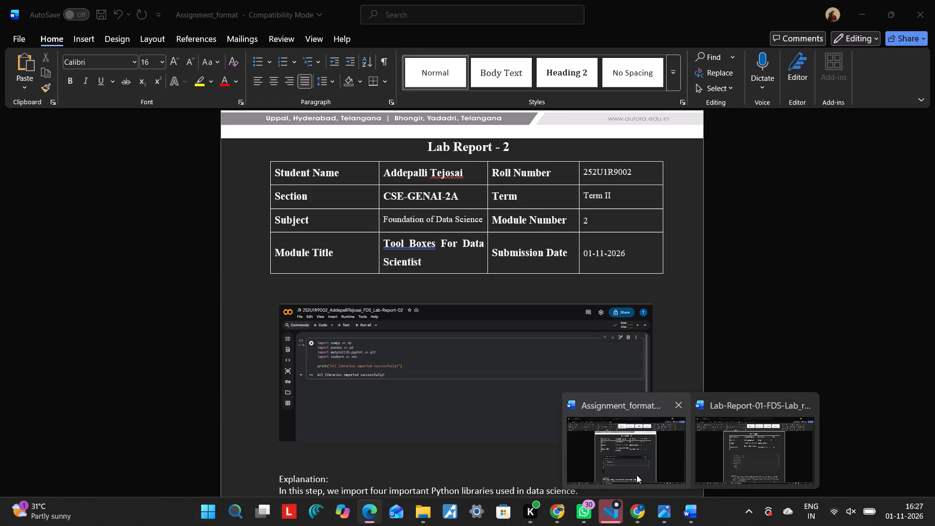
Export the Lab Report - 2 document to the Downloads folder as a PDF named Lab-Report-01-FDS-Lab_report_02.
click(636, 475)
scroll(411, 276, down, 6)
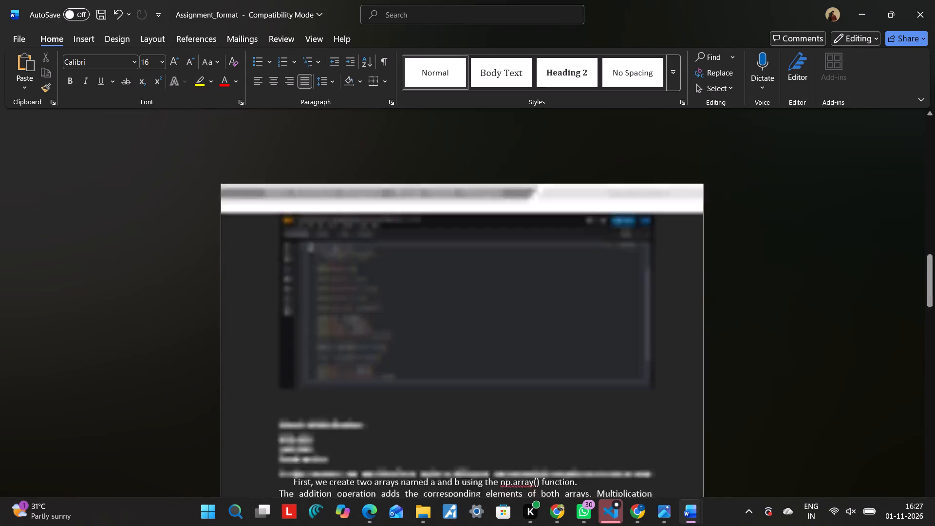
scroll(411, 276, up, 12)
scroll(252, 11, up, 1)
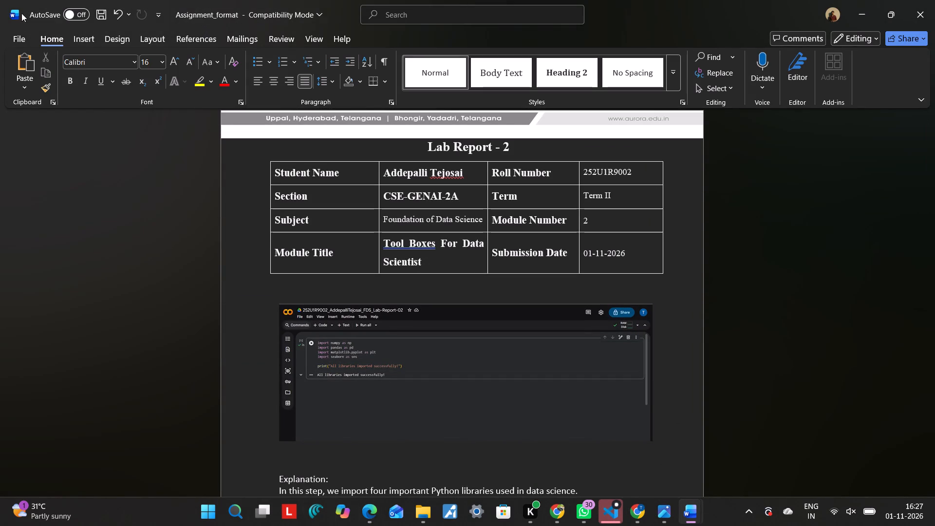
click(6, 44)
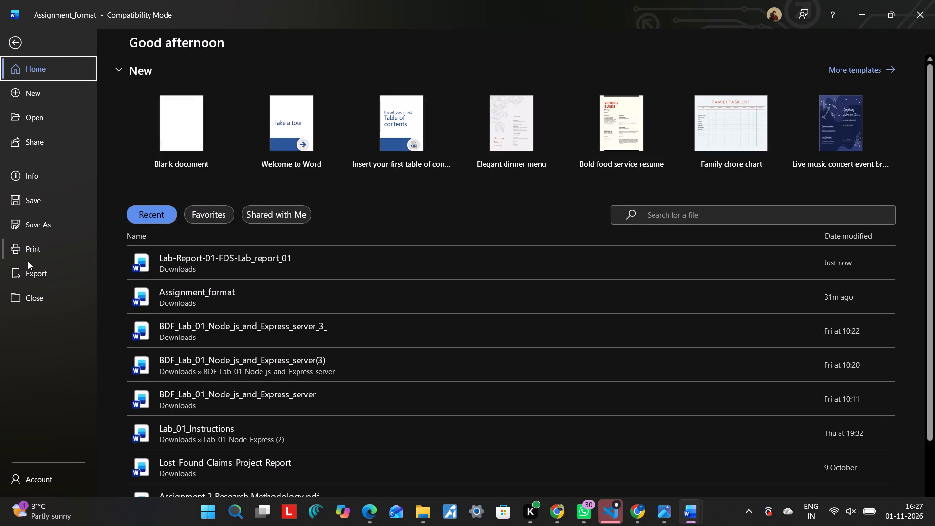
click(22, 269)
click(358, 147)
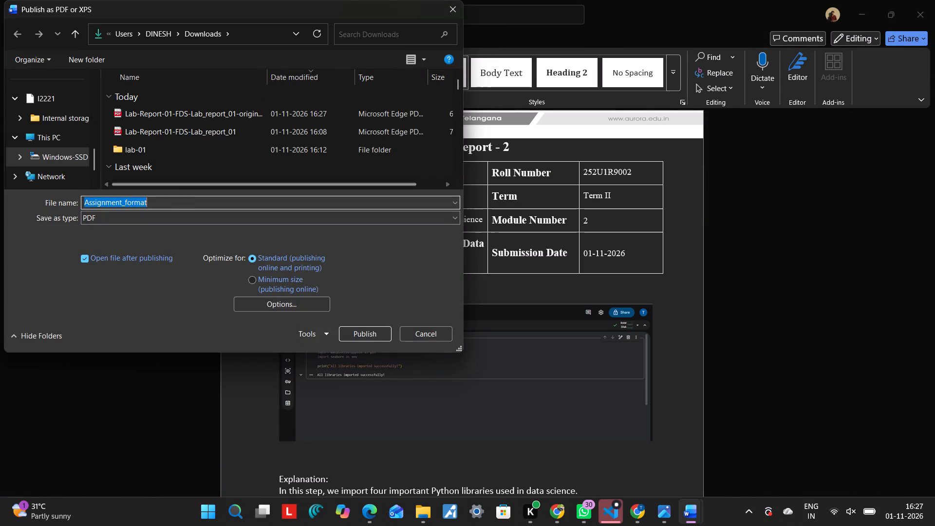
key(BackSpace)
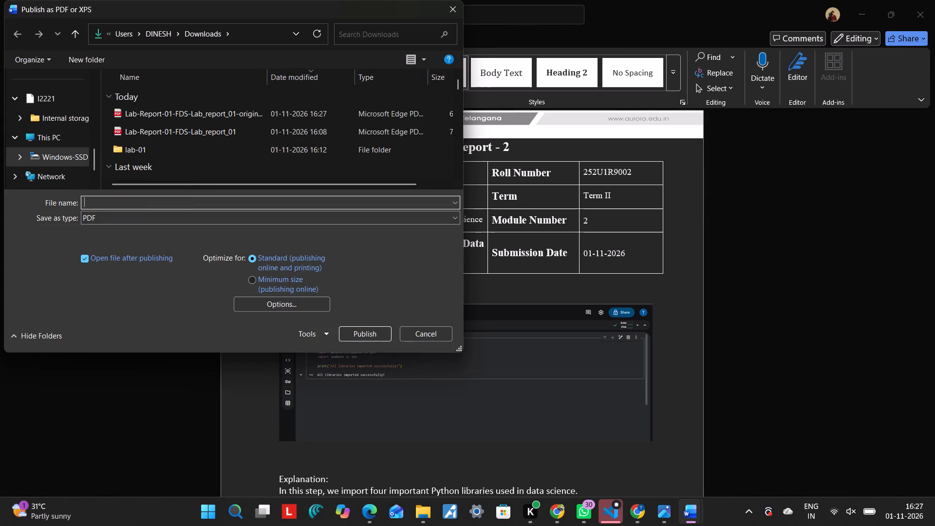
key(l)
key(BackSpace)
key(shift+l)
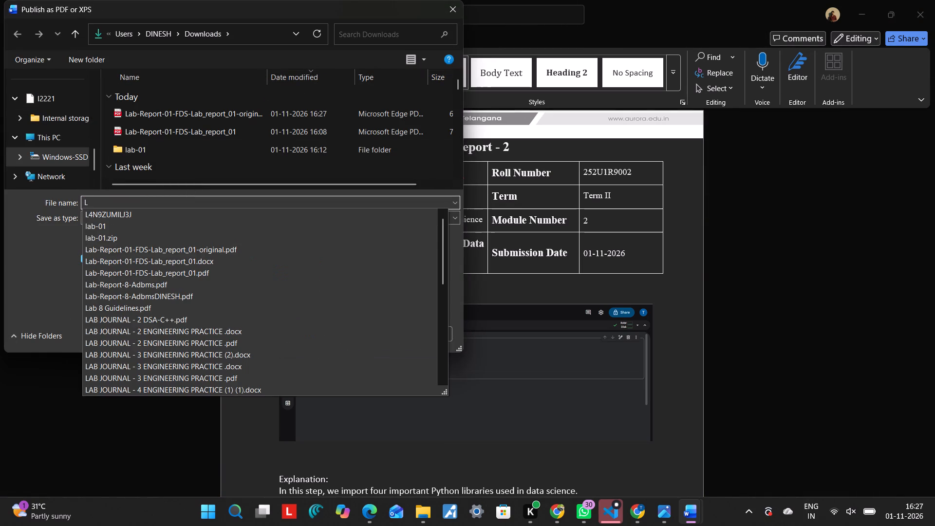
click(171, 257)
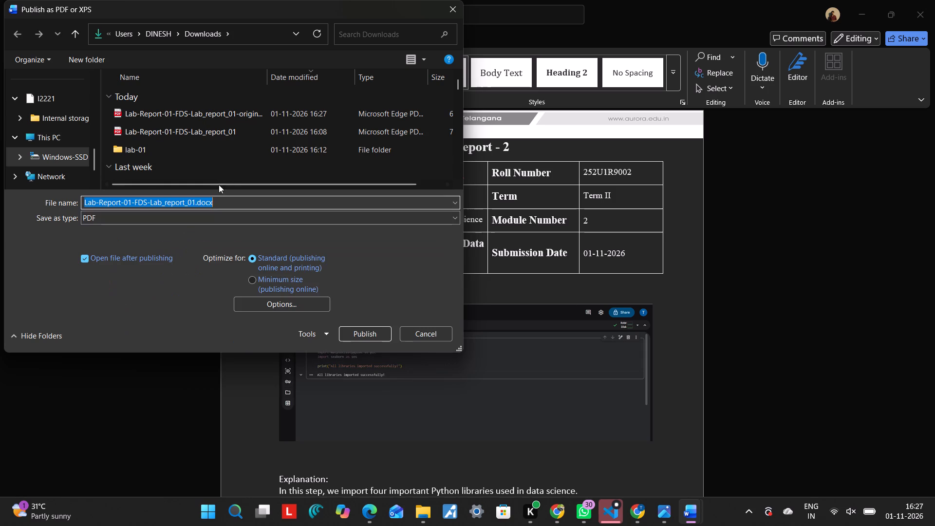
click(221, 203)
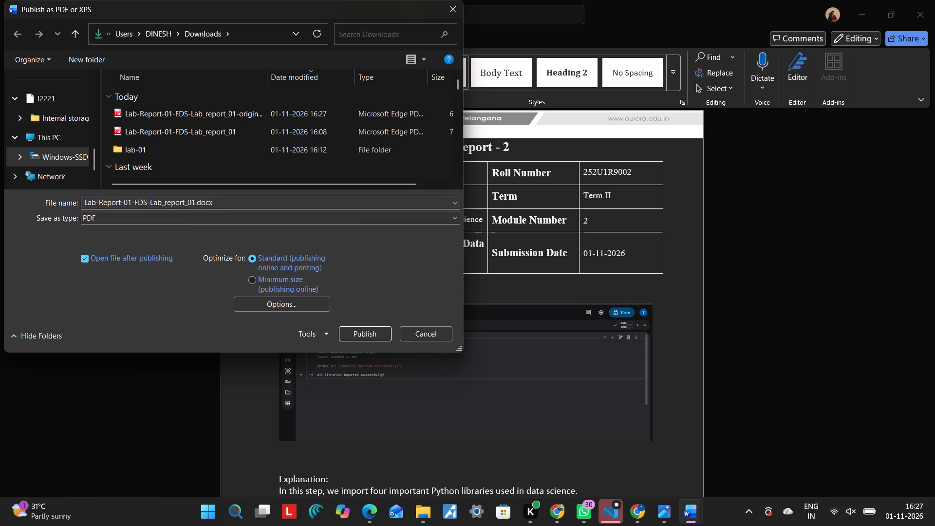
key(BackSpace)
key(BackSpace)
key(BackSpace)
key(BackSpace)
key(BackSpace)
key(BackSpace)
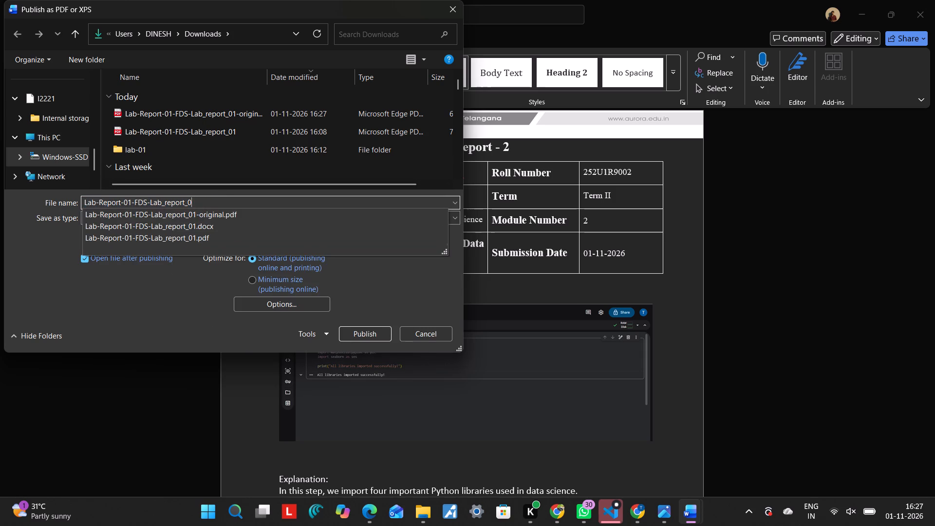
click(221, 203)
key(2)
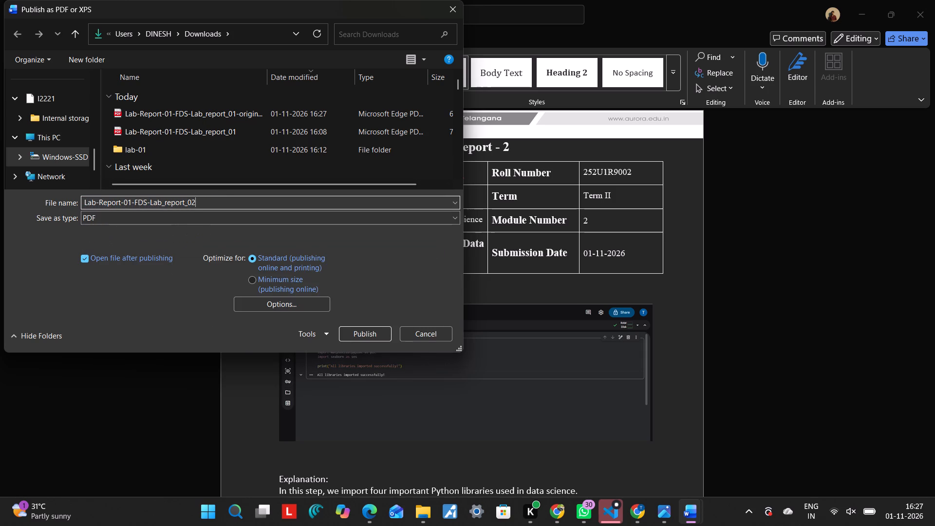
key(Return)
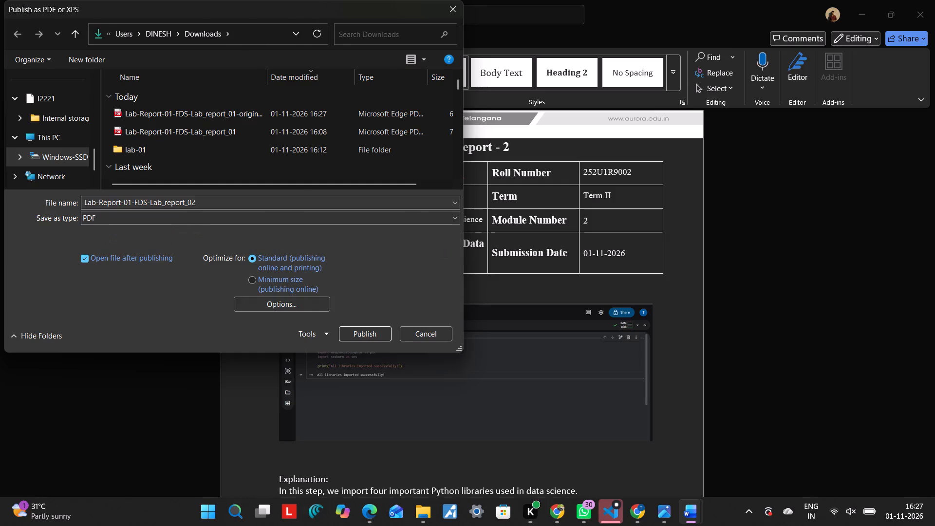
Look through the exported Lab-Report-01-FDS-Lab_report_02 PDF to its last page and close it.
scroll(363, 236, down, 6)
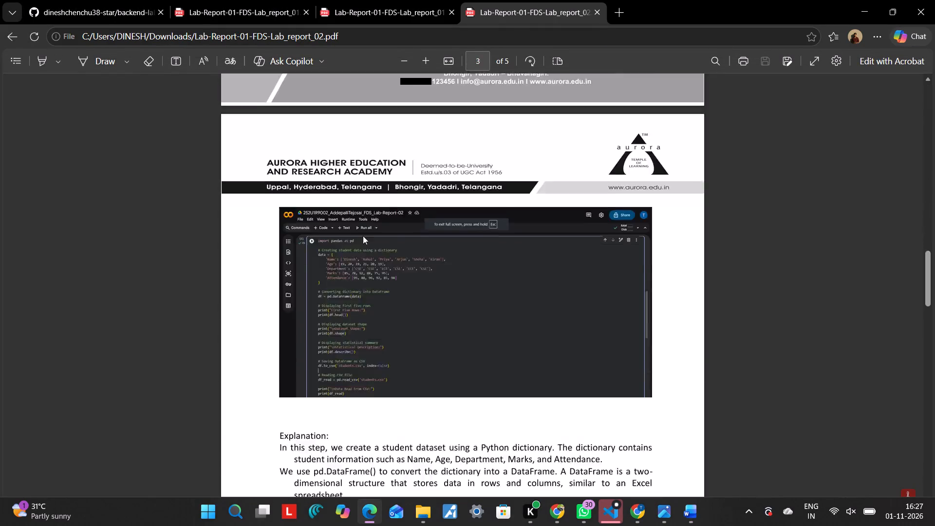
scroll(363, 236, down, 8)
scroll(363, 236, up, 5)
scroll(363, 236, down, 5)
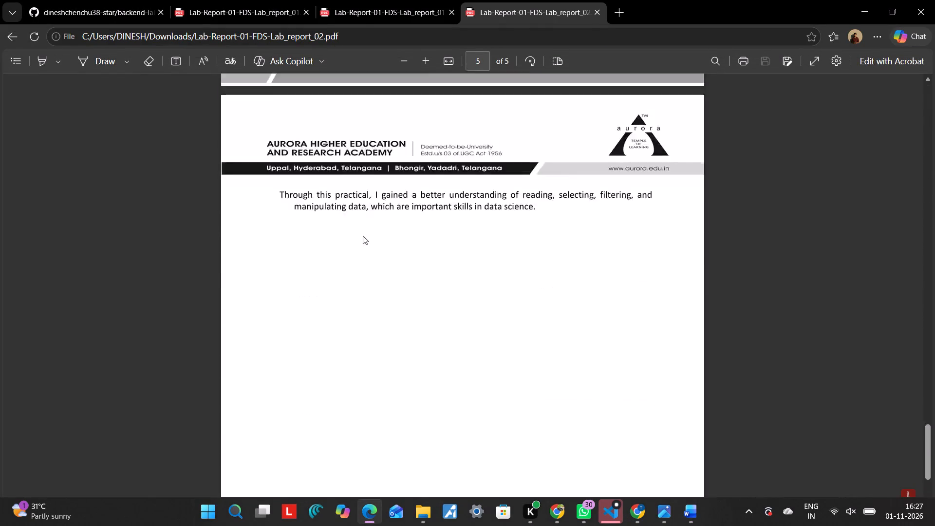
click(598, 13)
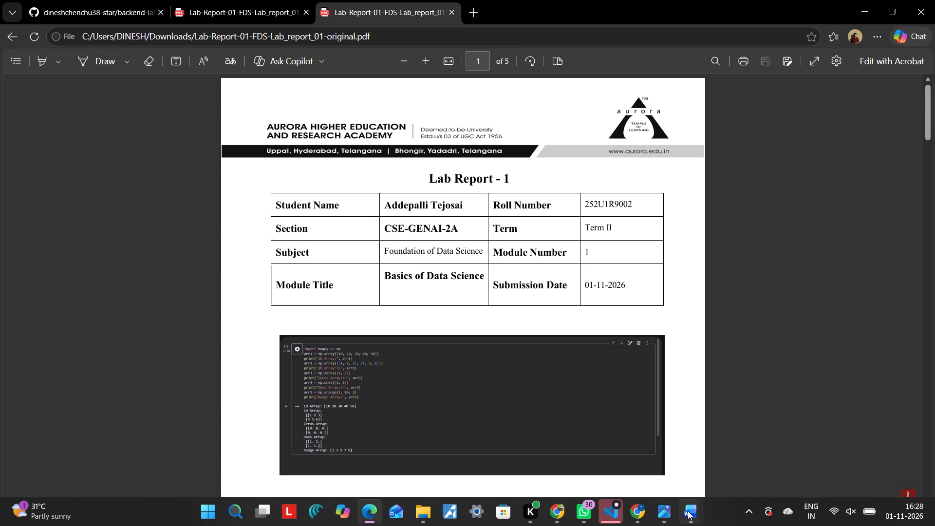
Switch back to the Lab Report - 2 document in Word and review it through to the end of its conclusion.
click(616, 474)
scroll(453, 419, down, 4)
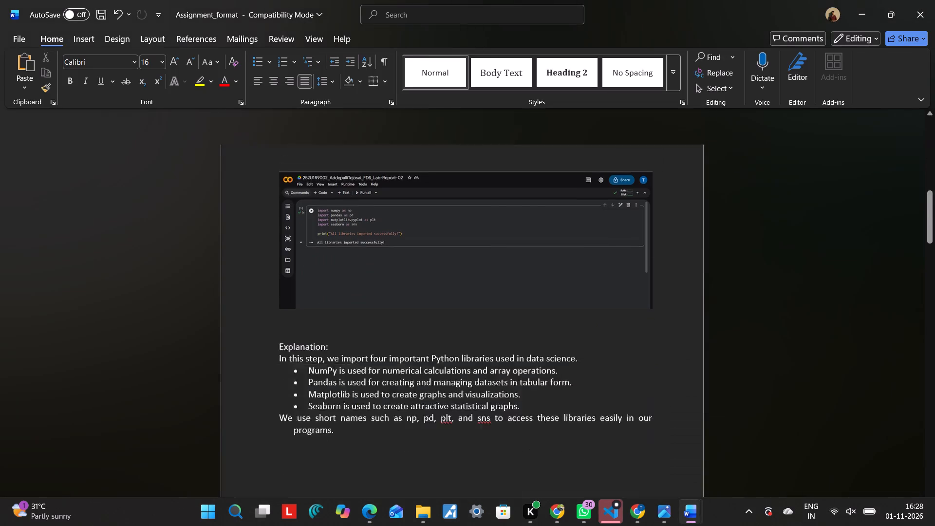
scroll(453, 419, down, 12)
scroll(453, 419, up, 3)
scroll(453, 419, down, 1)
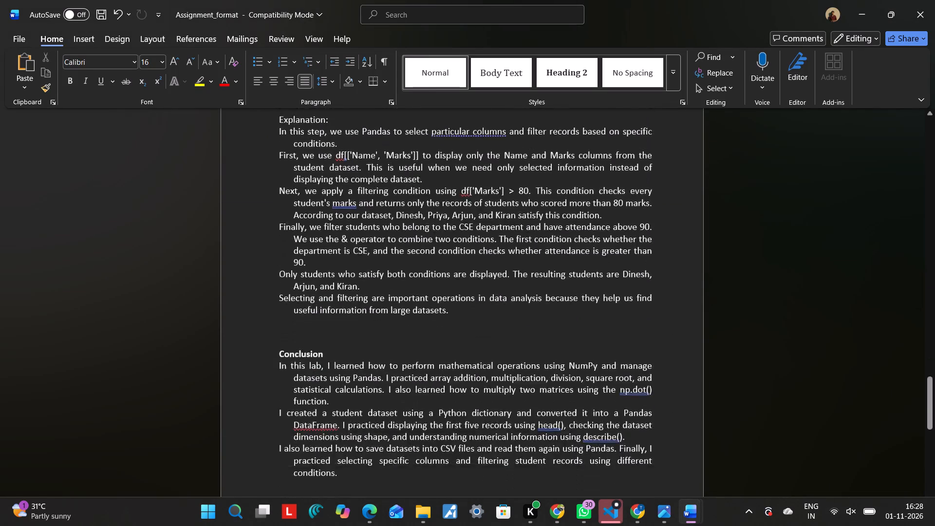
scroll(453, 419, down, 1)
scroll(453, 419, up, 2)
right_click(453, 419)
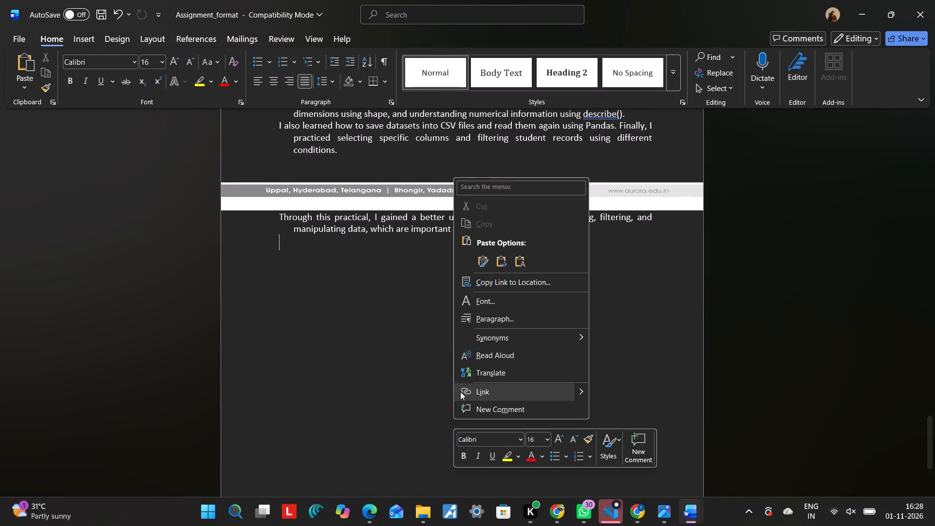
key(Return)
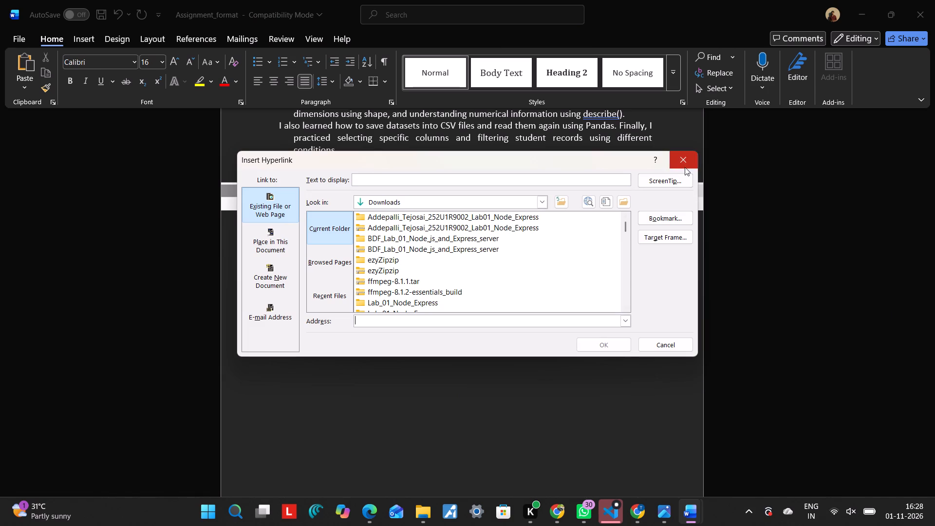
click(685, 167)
Add the label "Colab link :" on a new line below the last conclusion paragraph, leaving space above it.
click(363, 271)
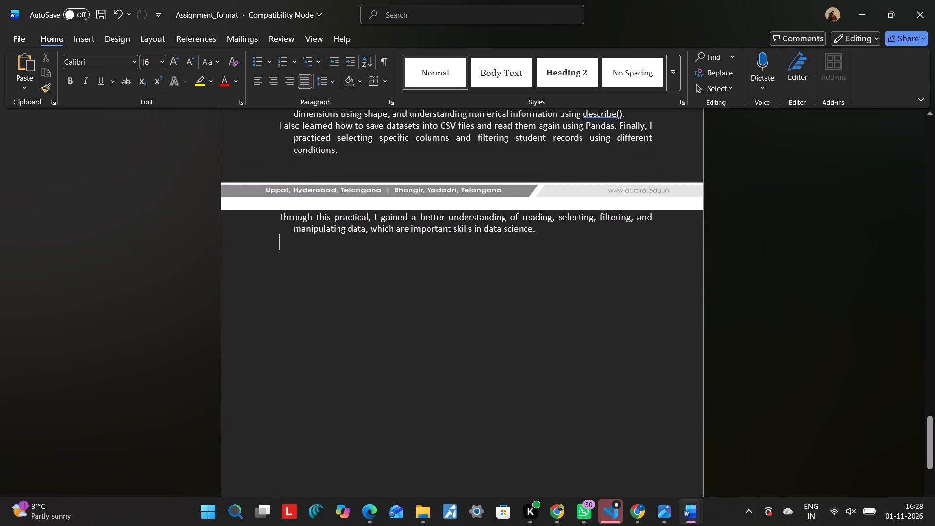
key(Return)
key(Return)
text(Cp)
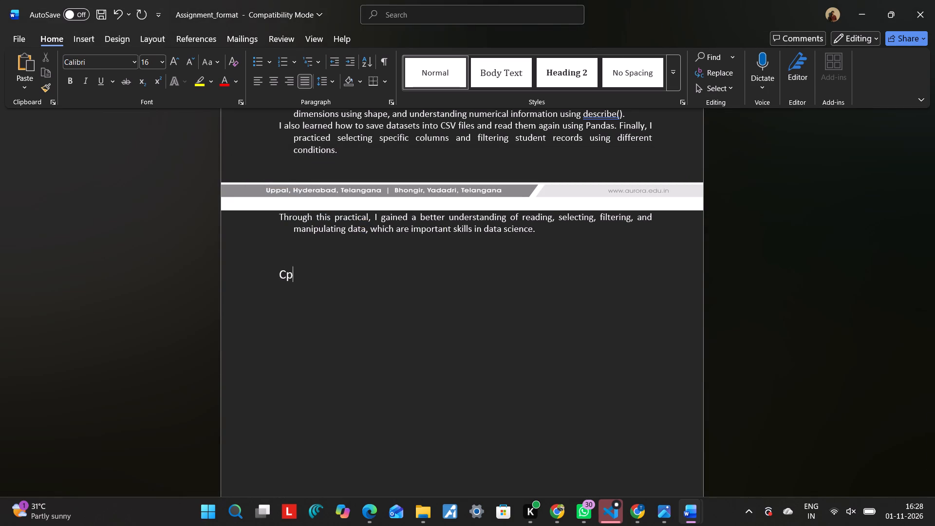
key(BackSpace)
text(oll)
key(BackSpace)
text(ab link)
key(space)
text(:)
key(space)
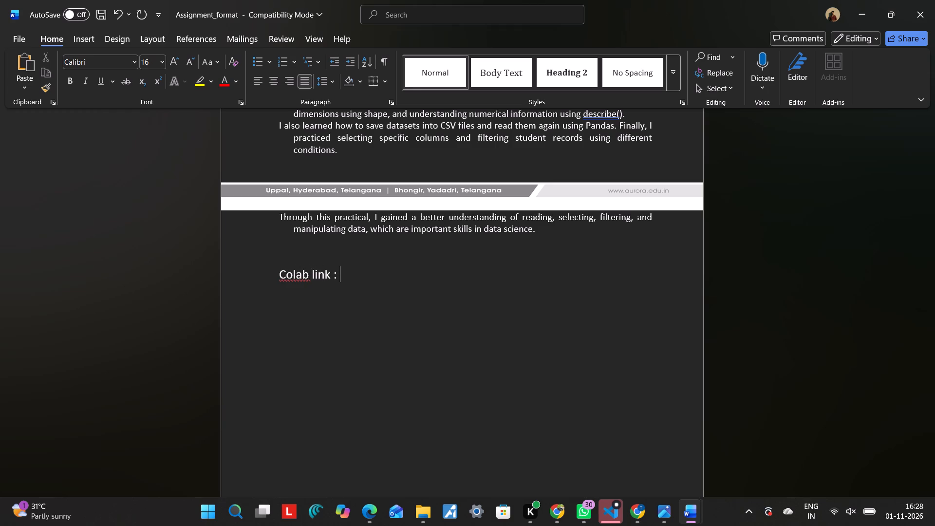
In Chrome, share the FDS Lab-Report-02 Colab notebook with anyone with the link as Viewer and copy its link.
click(644, 508)
click(334, 0)
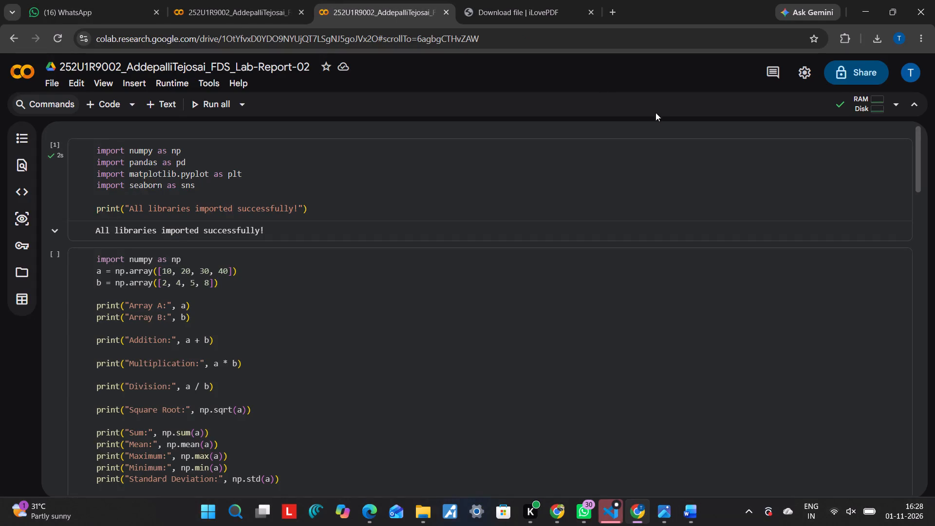
click(850, 79)
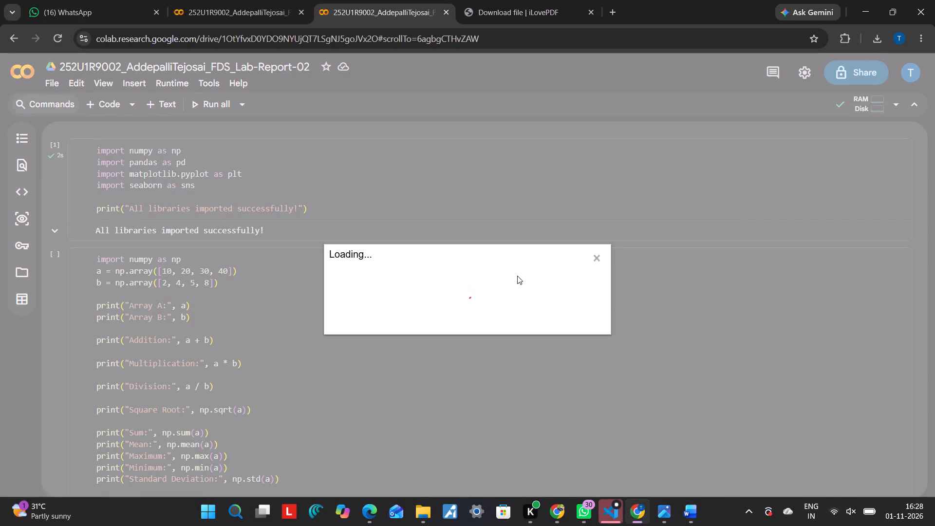
click(461, 356)
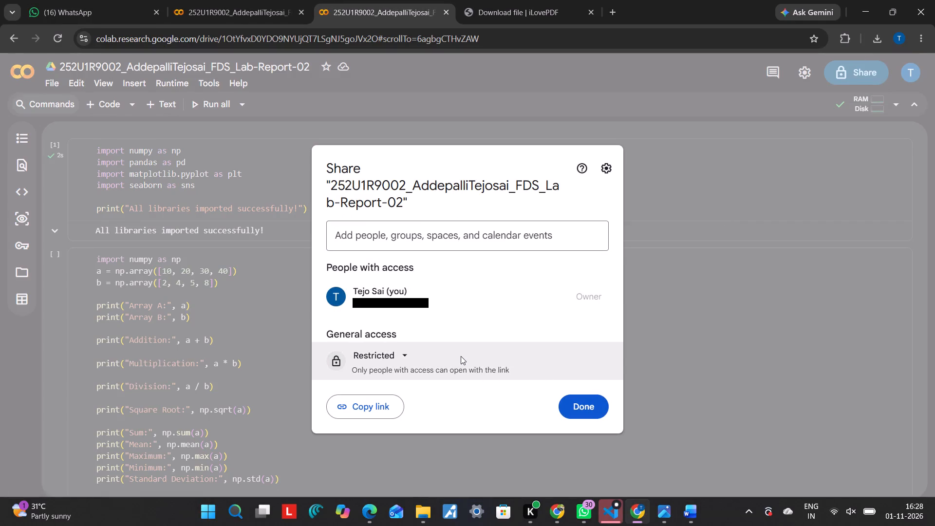
click(376, 362)
click(402, 417)
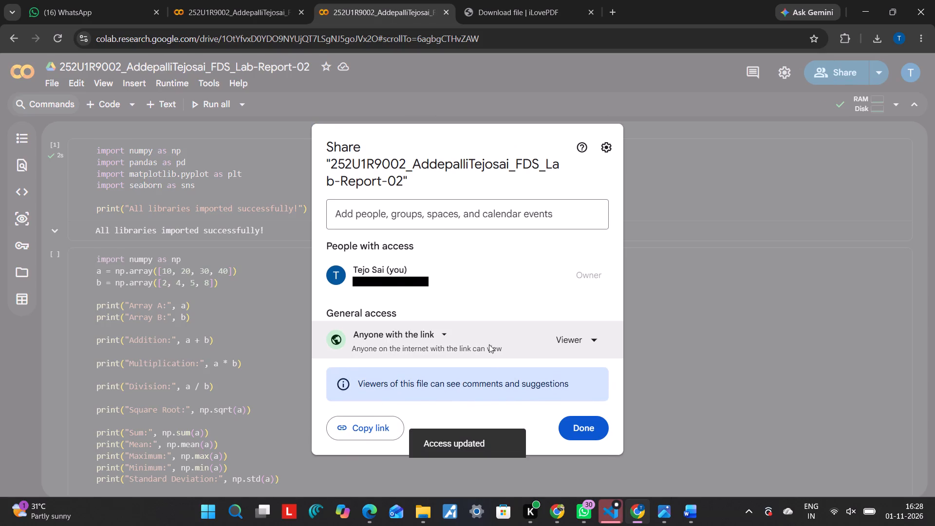
click(359, 423)
click(567, 438)
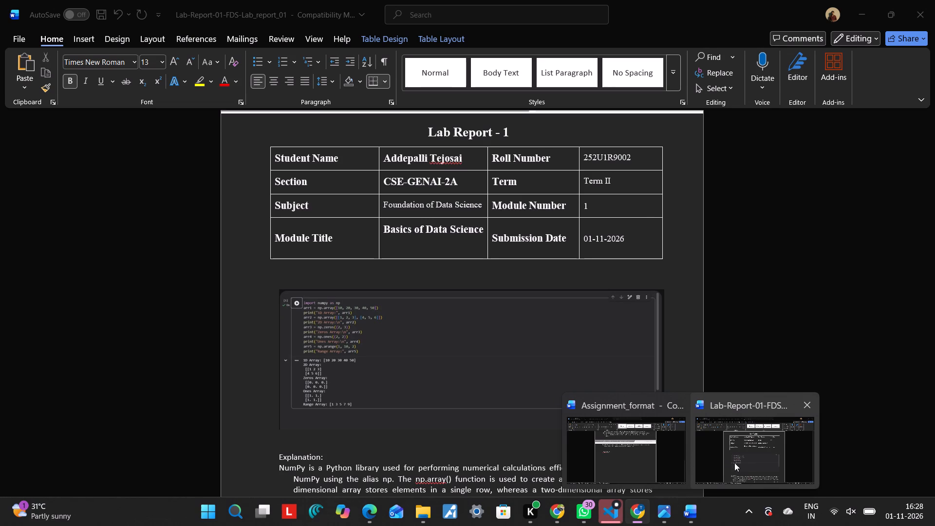
click(662, 463)
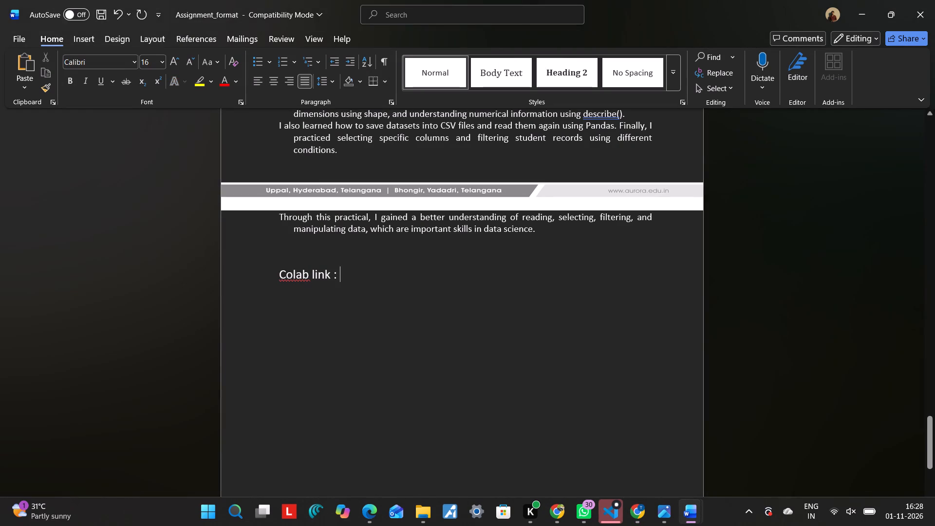
key(space)
key(ctrl+v)
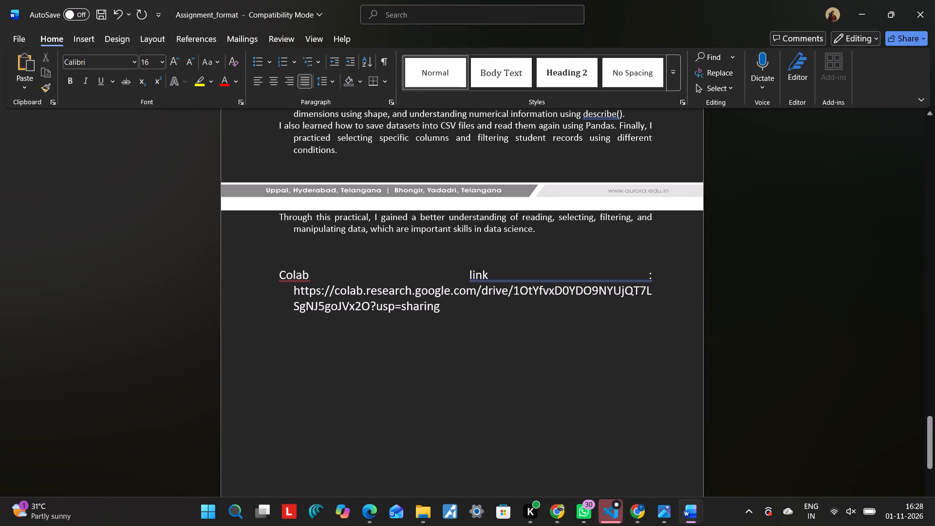
click(467, 276)
key(BackSpace)
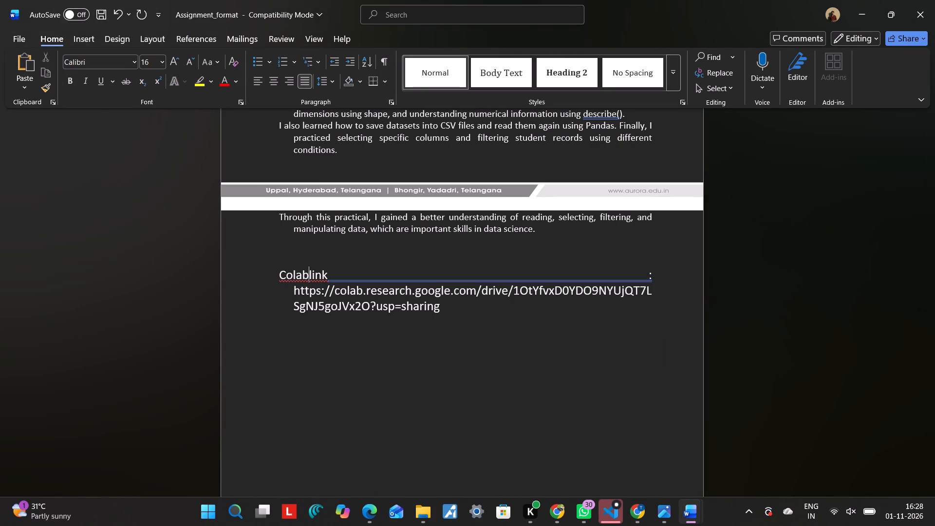
click(647, 276)
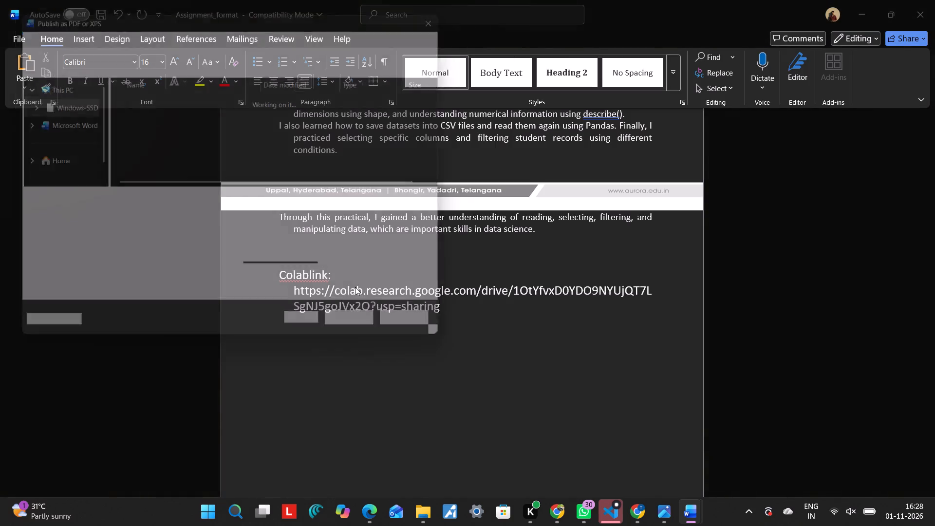
key(BackSpace)
key(BackSpace)
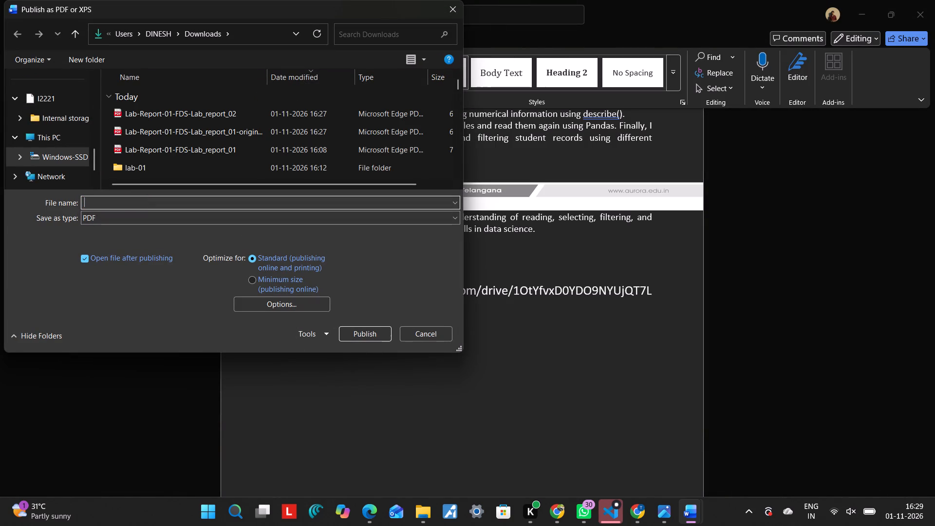
key(BackSpace)
click(201, 202)
text(la)
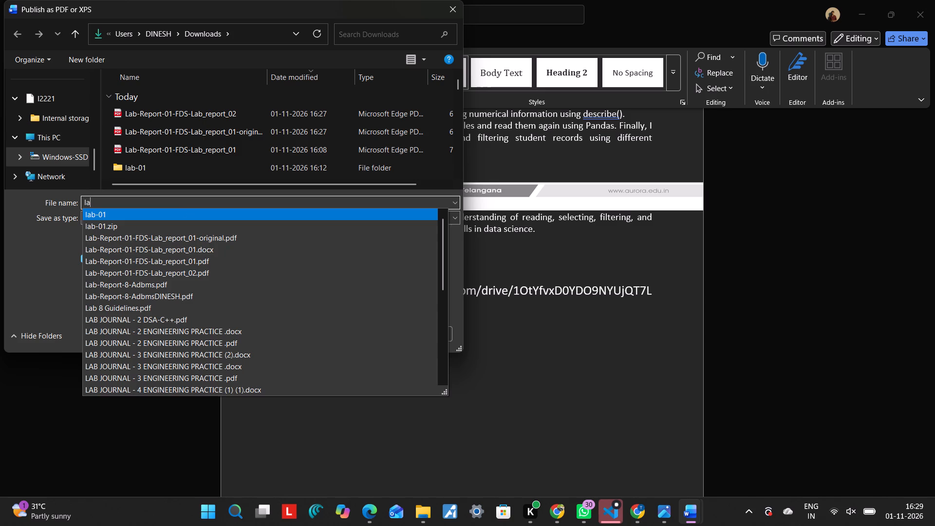
key(b)
text(-Re)
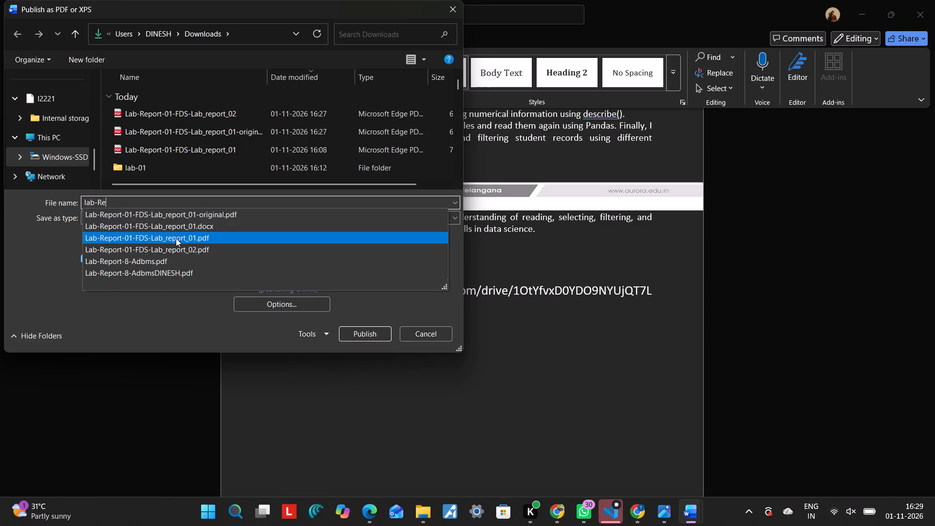
click(177, 244)
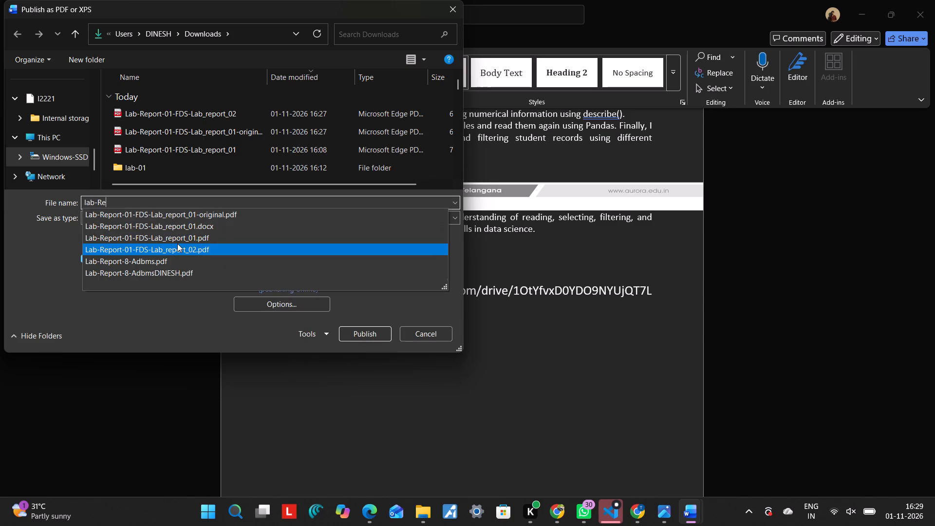
scroll(187, 215, down, 1)
click(224, 200)
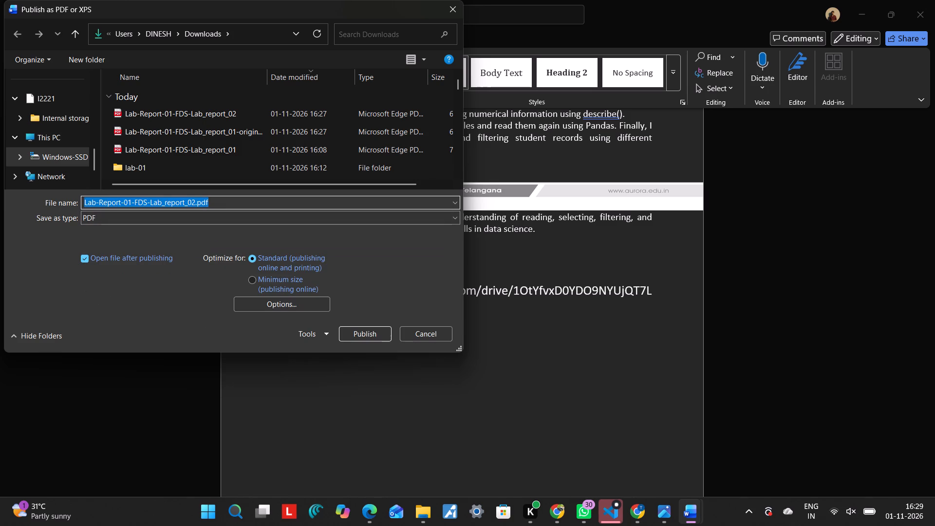
key(BackSpace)
key(BackSpace)
key(BackSpace)
key(BackSpace)
text(-orif)
key(BackSpace)
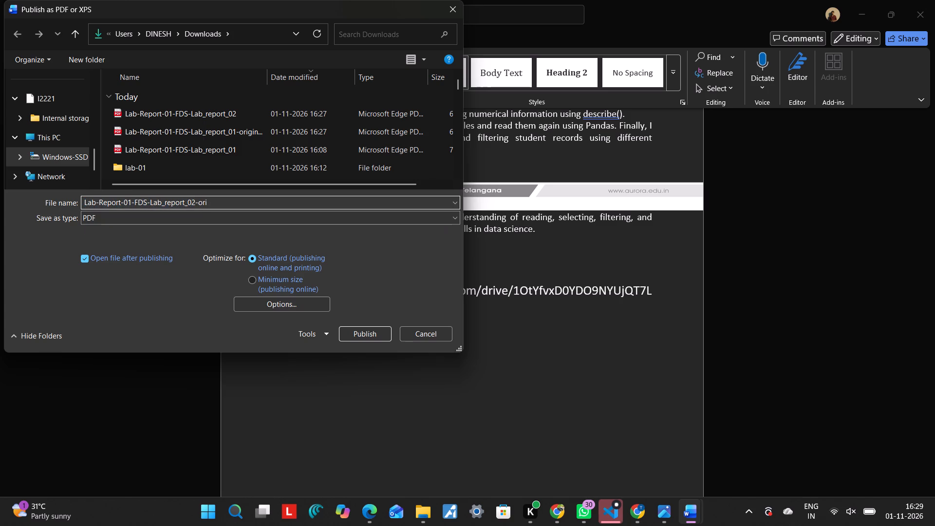
text(ginal)
click(349, 336)
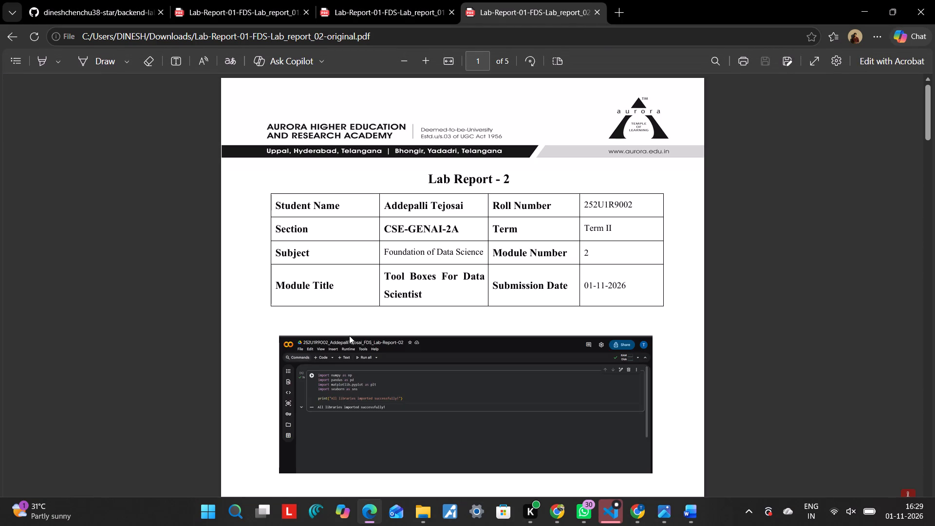
click(595, 14)
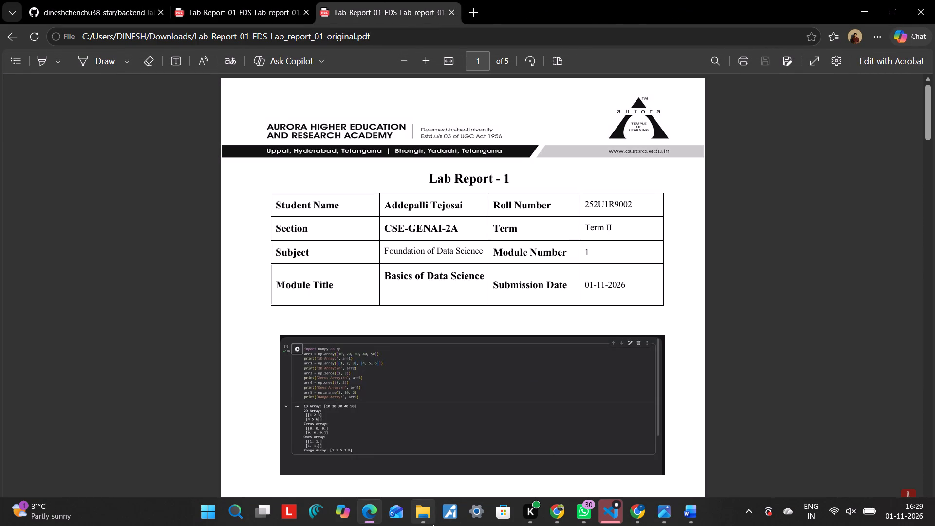
In Edge, review the Lab-Report-01-FDS-Lab_report_02 PDF from Downloads and the already open Lab_report_01-original PDF.
click(433, 523)
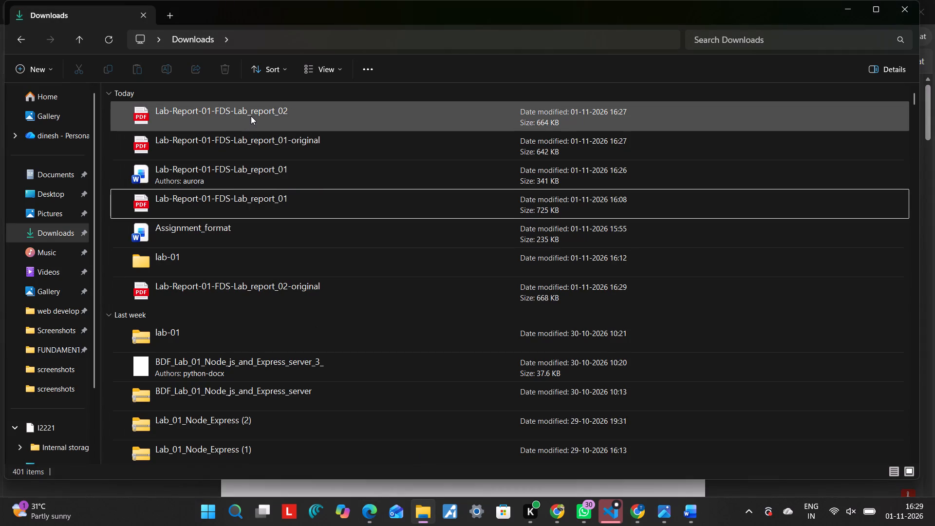
click(251, 116)
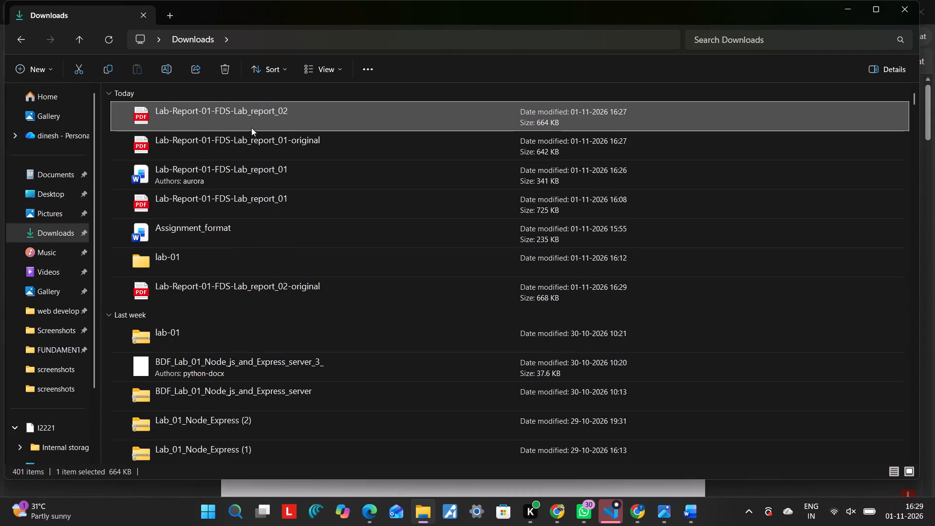
scroll(251, 128, up, 7)
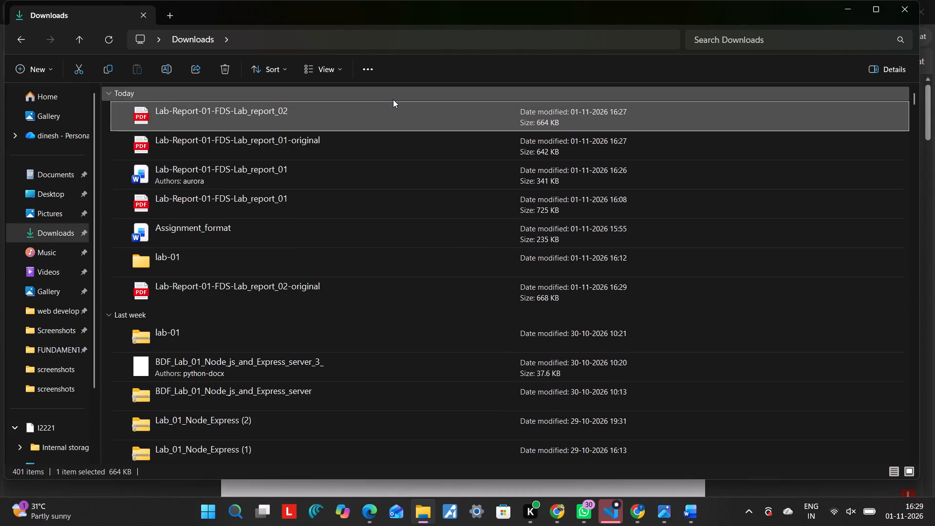
double_click(256, 110)
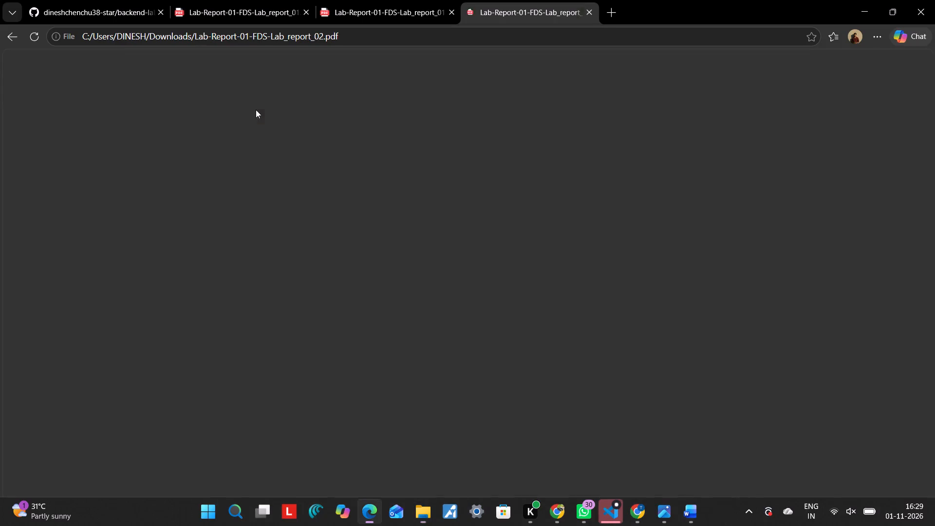
scroll(417, 278, up, 3)
scroll(417, 278, down, 3)
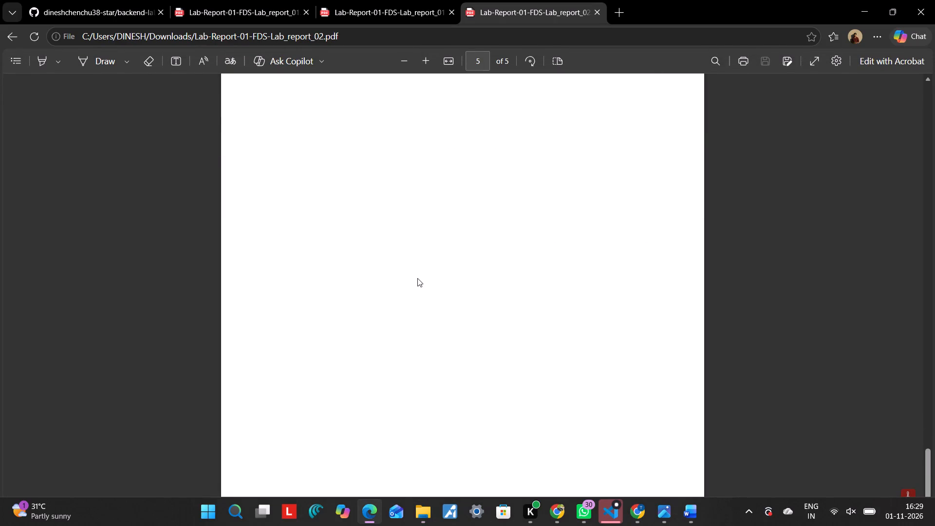
scroll(417, 278, down, 1)
scroll(417, 278, up, 16)
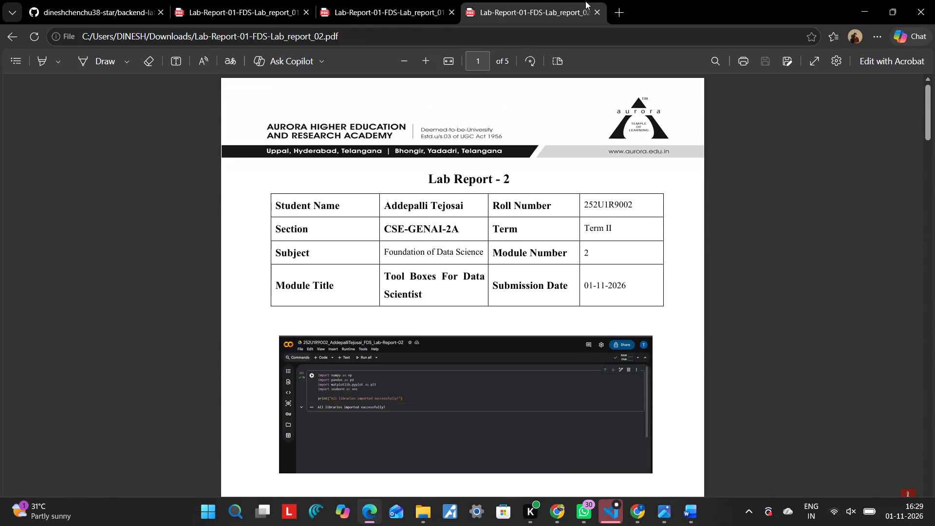
click(426, 15)
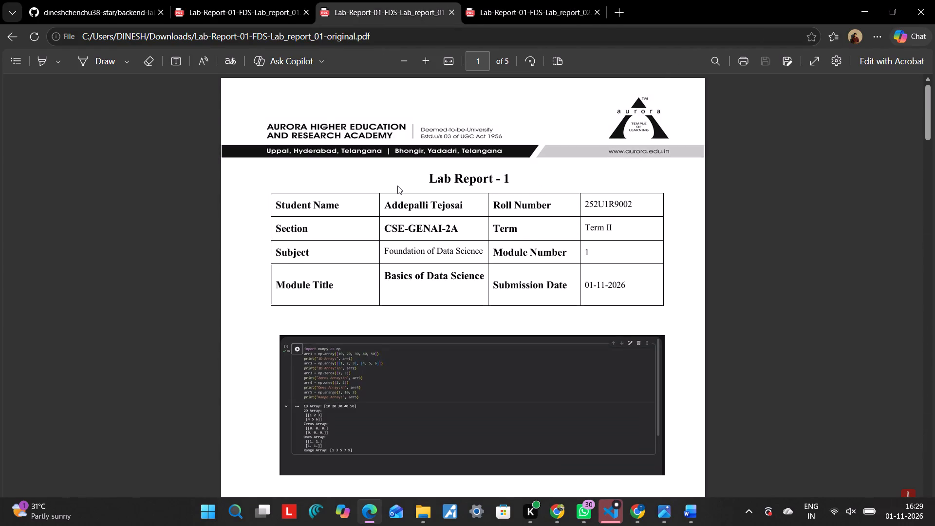
scroll(397, 186, down, 4)
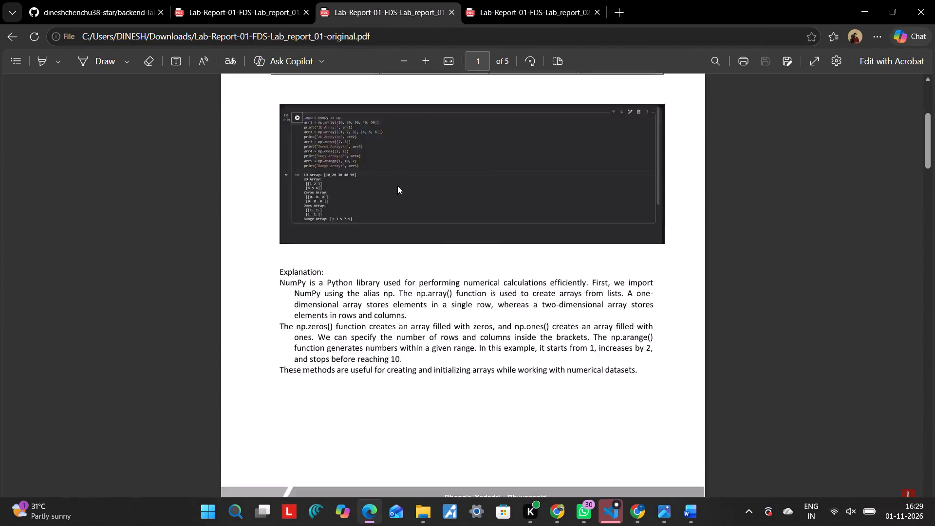
scroll(397, 186, down, 16)
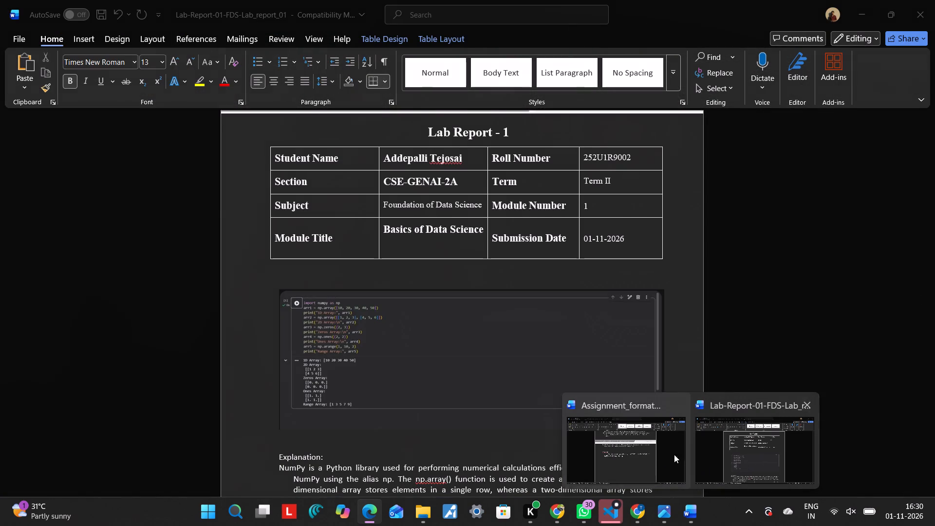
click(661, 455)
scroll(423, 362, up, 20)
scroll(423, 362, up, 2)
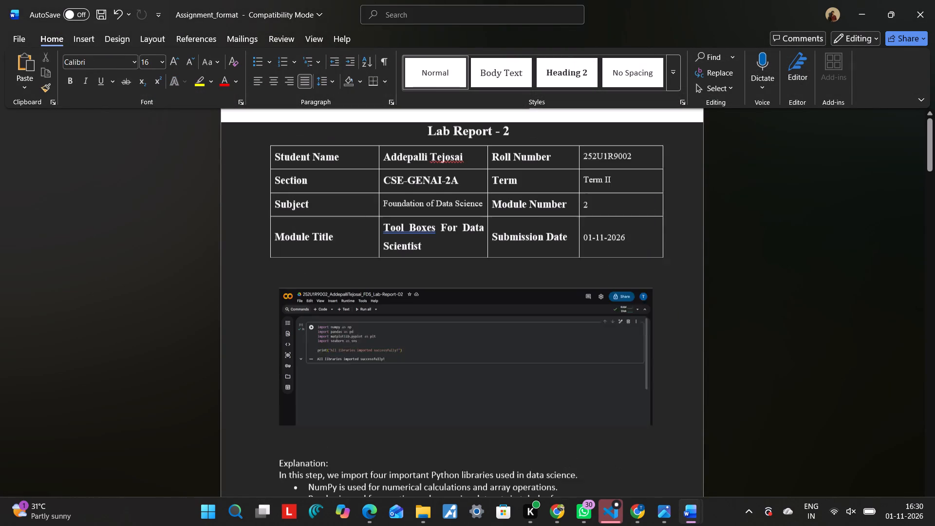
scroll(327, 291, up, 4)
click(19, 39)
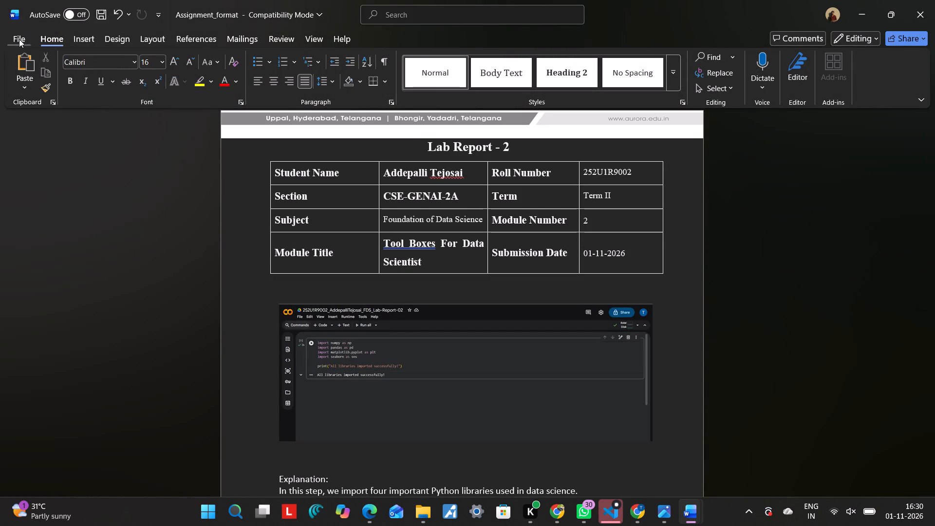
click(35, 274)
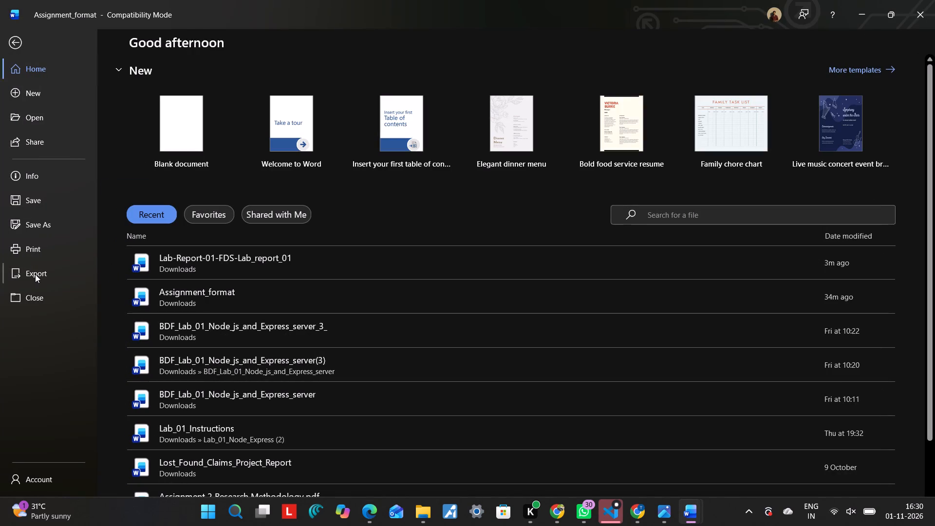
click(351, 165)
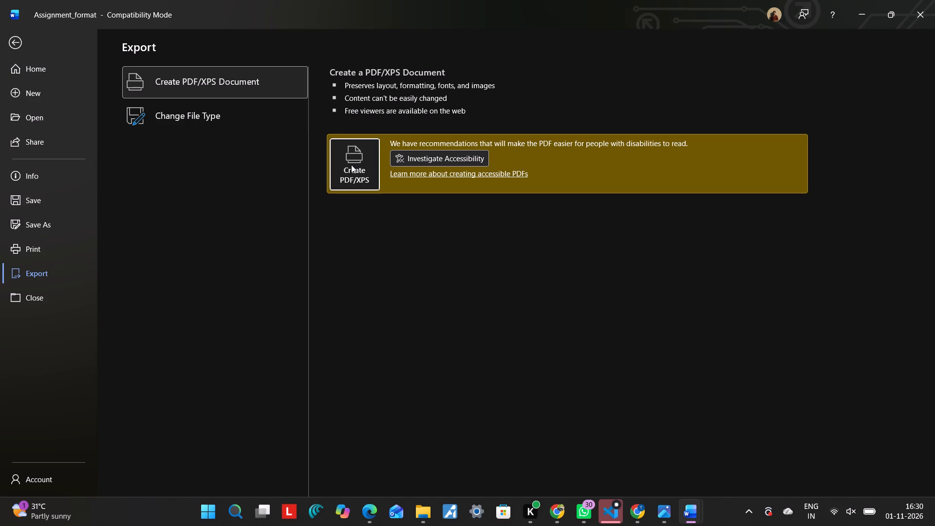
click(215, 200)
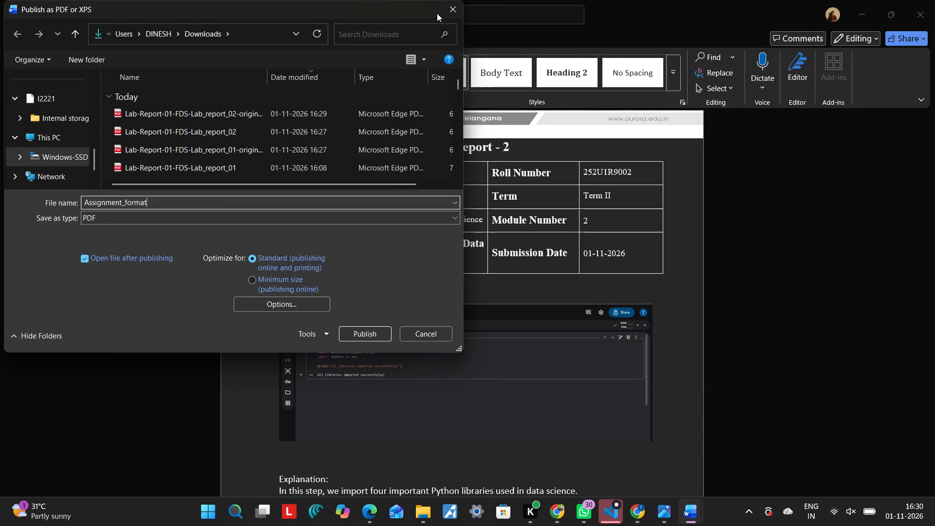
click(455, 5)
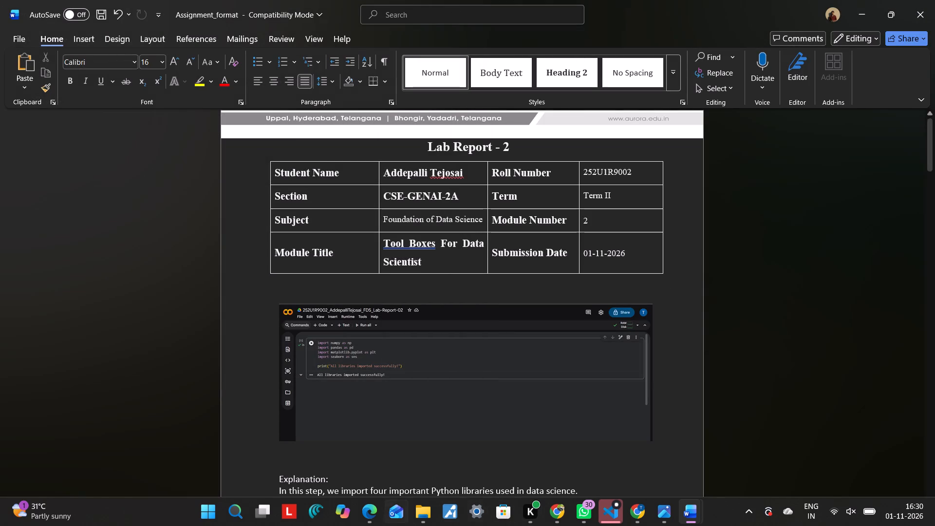
Open the Lab-Report-01-FDS-Lab_report_02-original PDF from Downloads, check it through to the Colab link, and close both Report 2 PDFs.
click(423, 525)
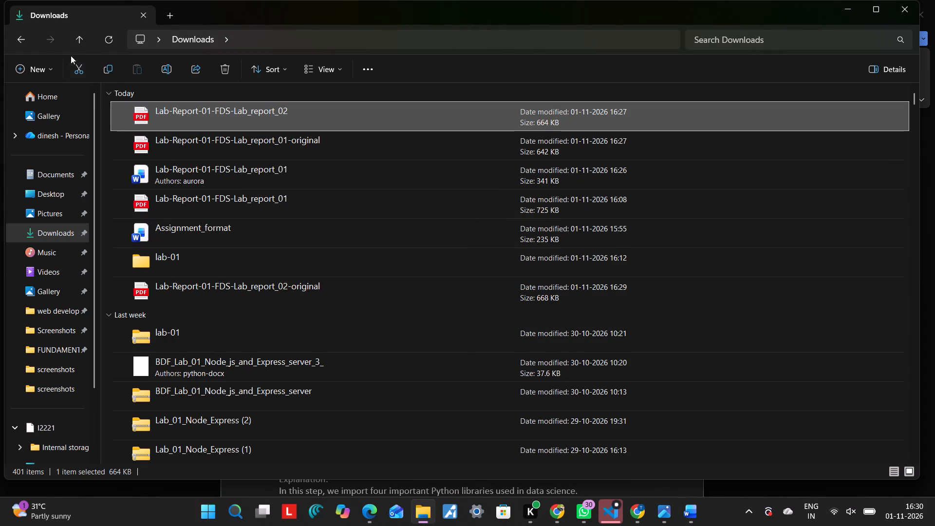
click(47, 247)
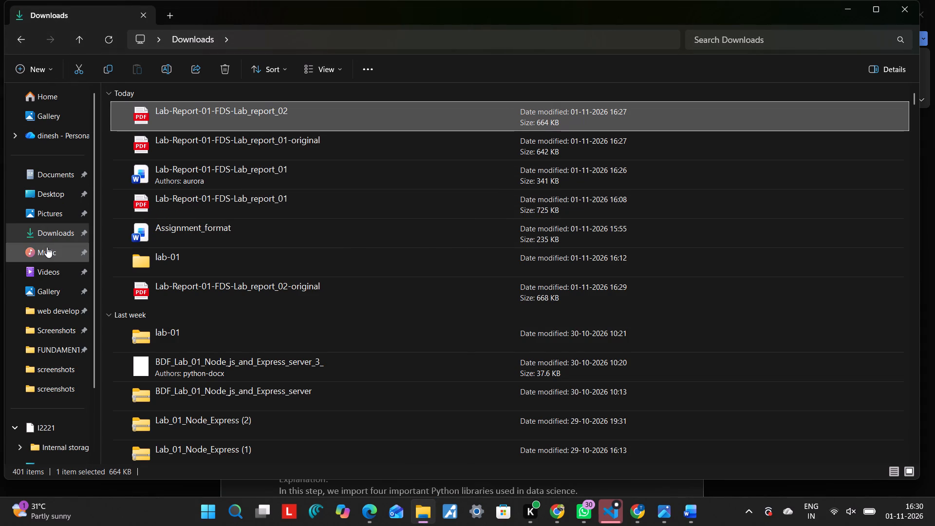
click(58, 230)
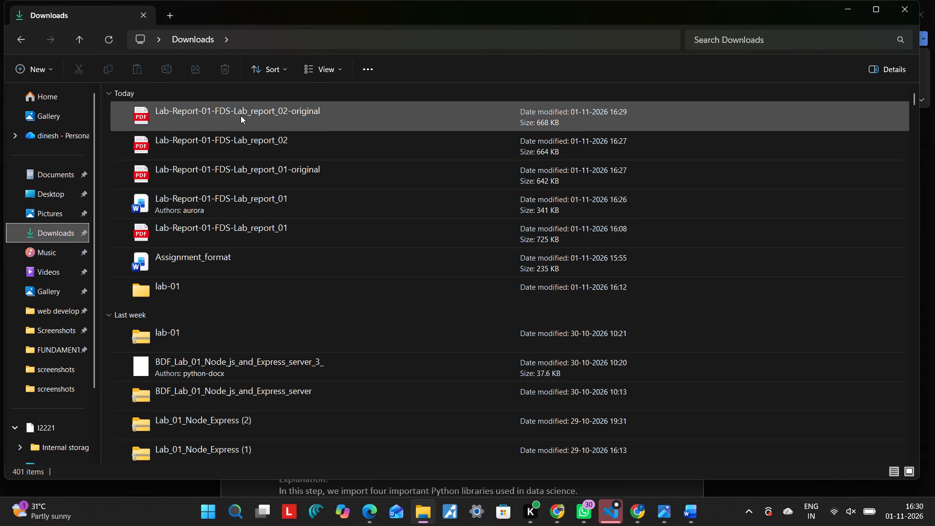
double_click(241, 110)
scroll(426, 230, down, 1)
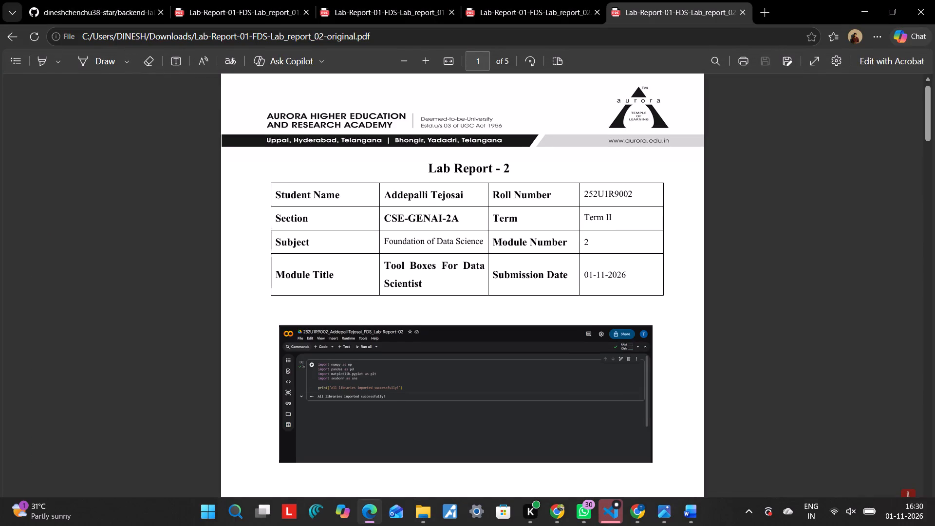
scroll(426, 230, down, 17)
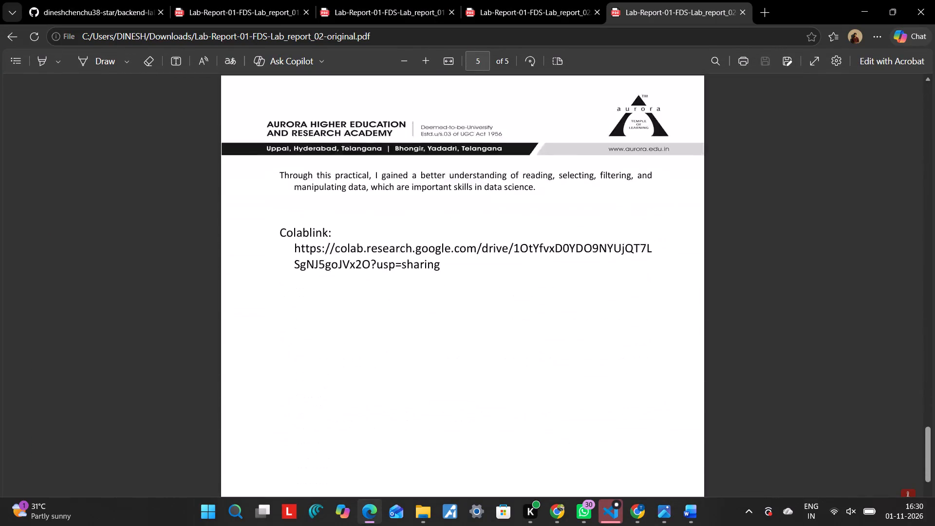
scroll(426, 230, up, 20)
scroll(426, 230, up, 7)
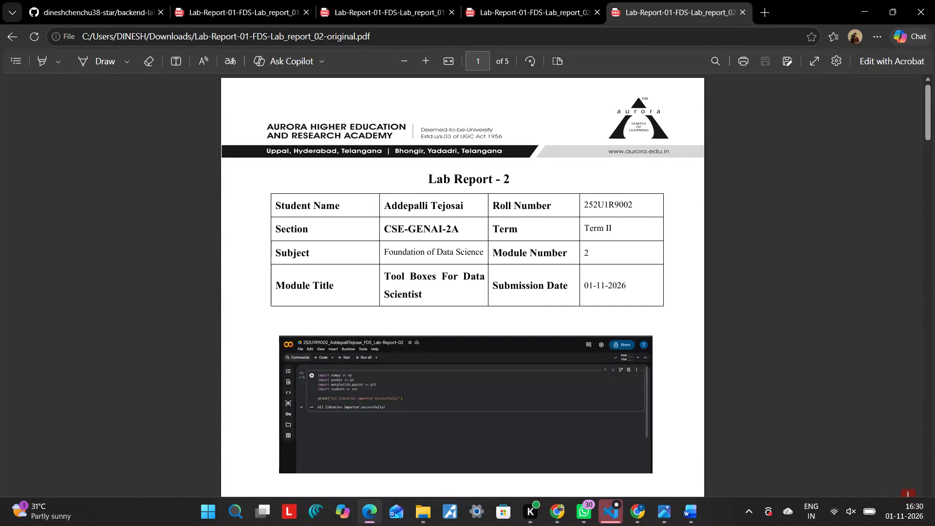
click(742, 13)
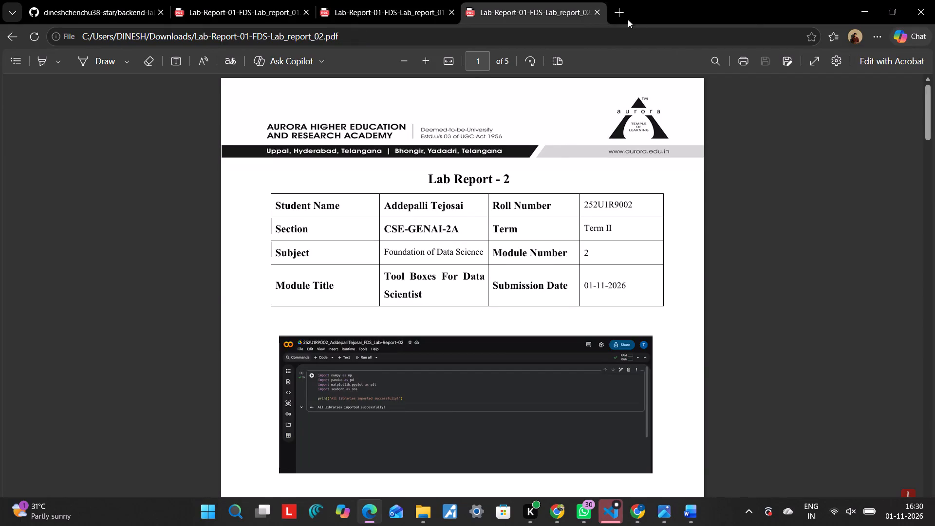
click(594, 11)
Switch to Visual Studio Code and keep Copilot's pending edit to the lab-01 README.md.
click(611, 504)
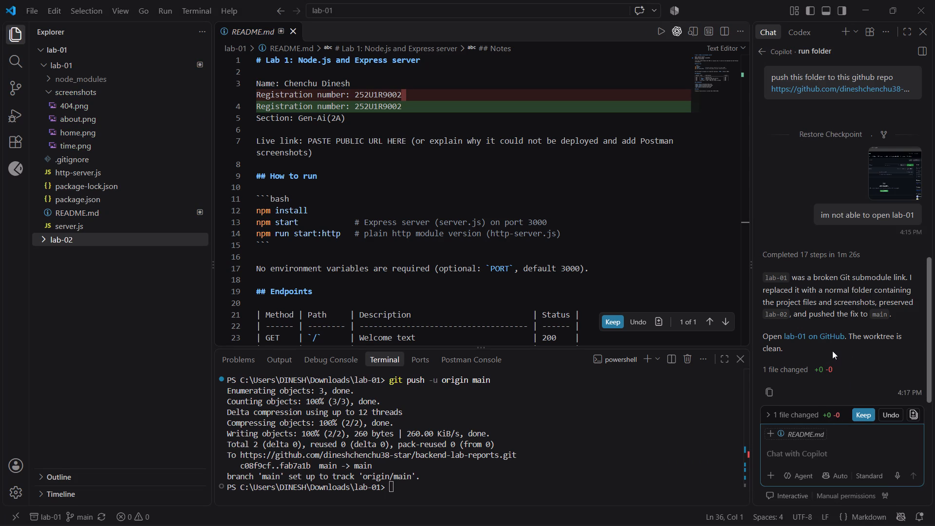
click(863, 415)
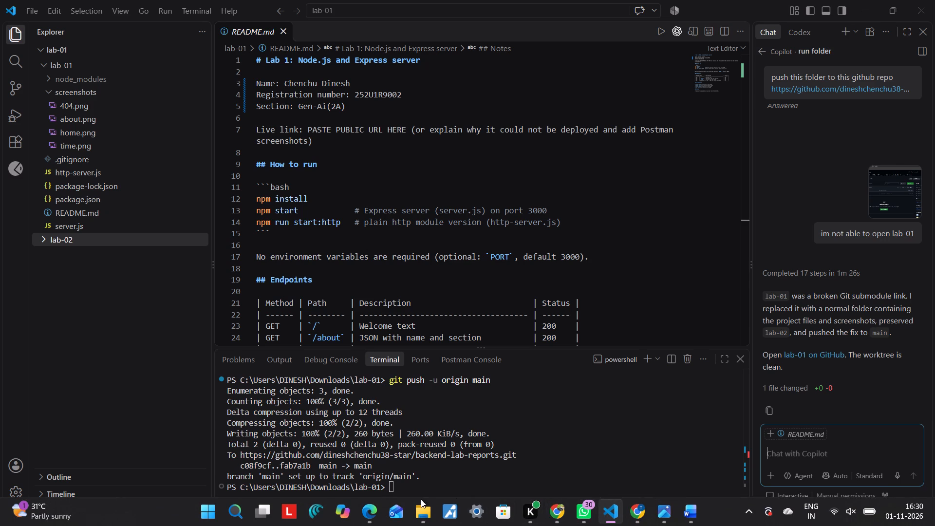
In Chrome, reload the backend-lab-reports repository on GitHub and open its lab-01 folder.
click(551, 513)
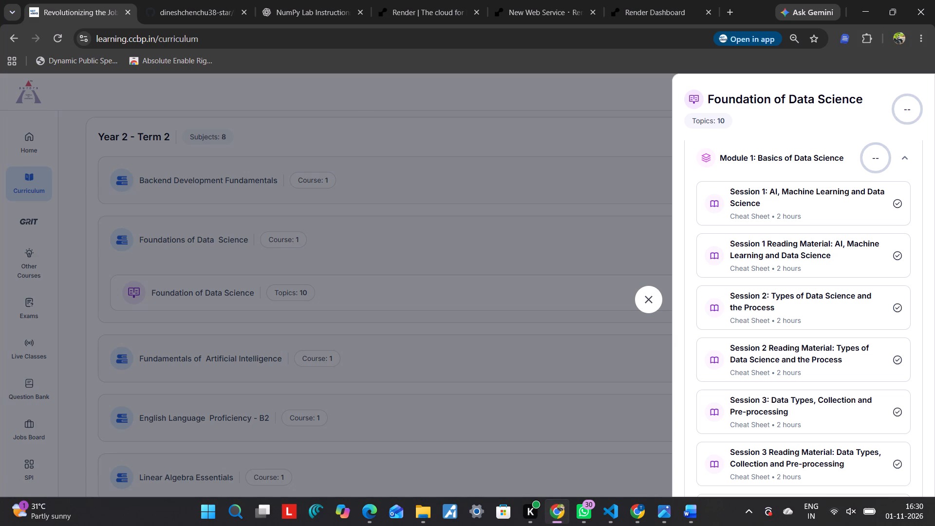
click(189, 0)
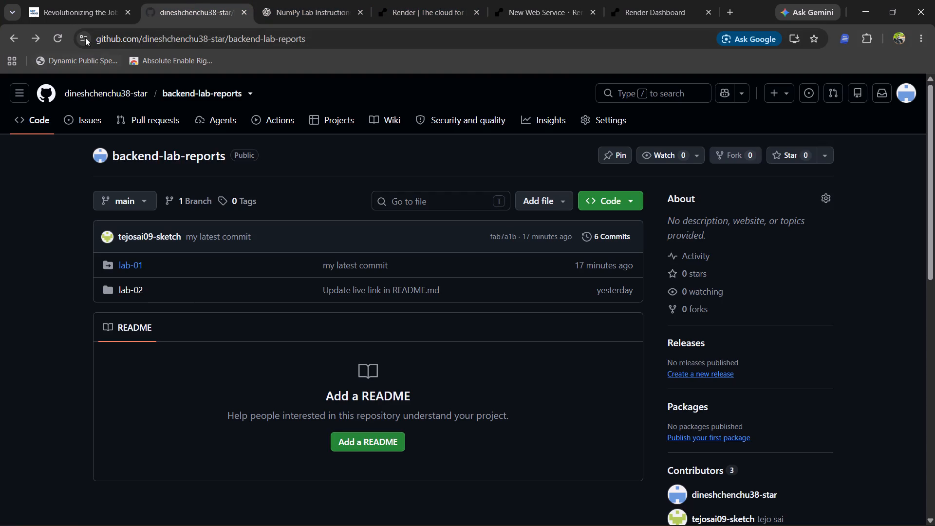
click(62, 31)
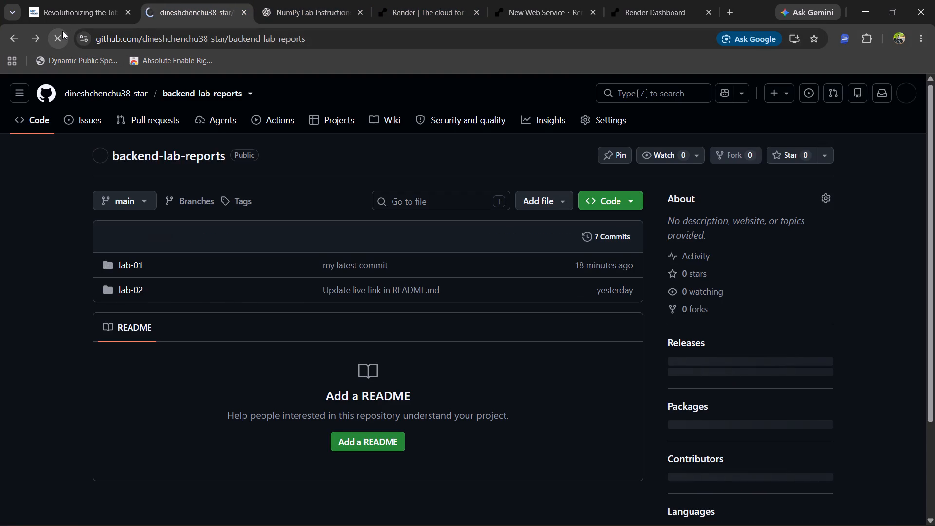
click(124, 265)
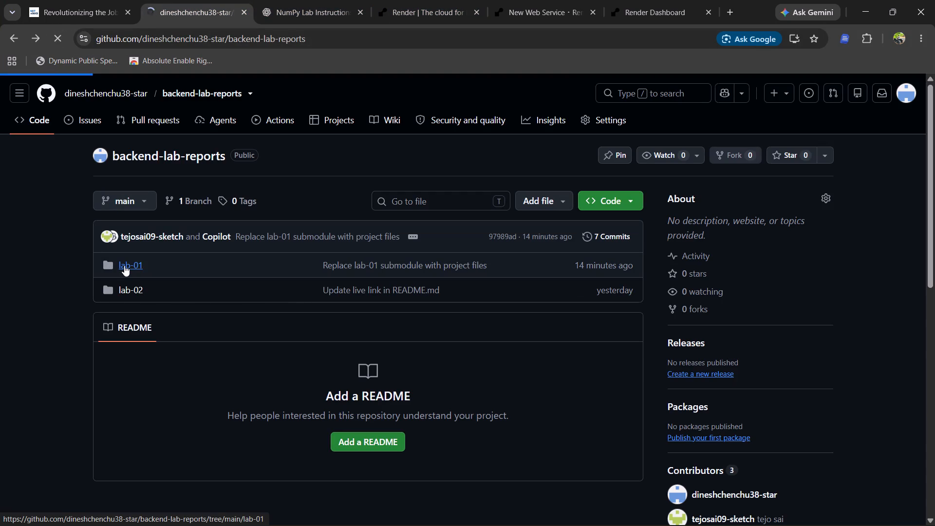